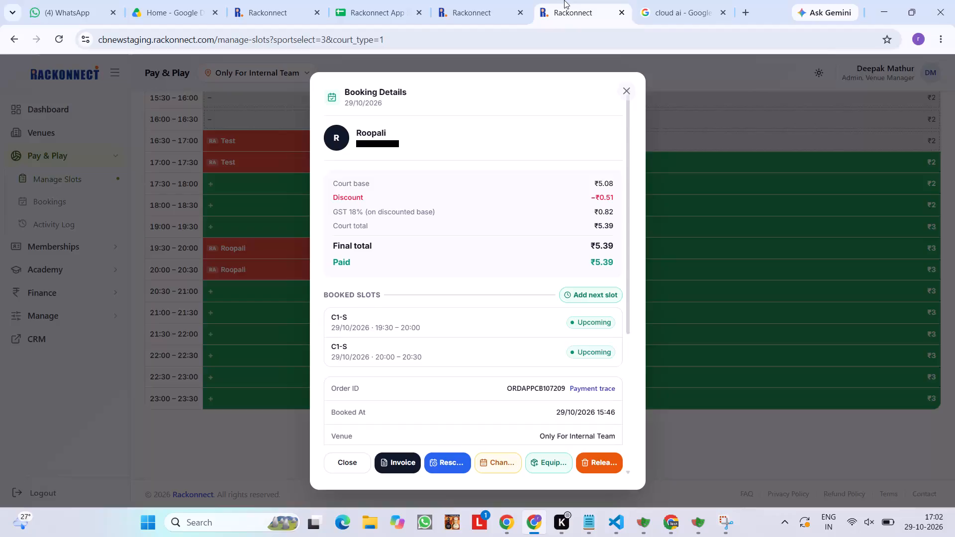
Switch to the Rackonnect App Sheet Replacement spreadsheet and enter Chats as the module name for bug 106.
{"action": "left_click", "coordinate": [384, 0]}
{"action": "scroll", "coordinate": [408, 272], "scroll_direction": "up", "scroll_amount": 3}
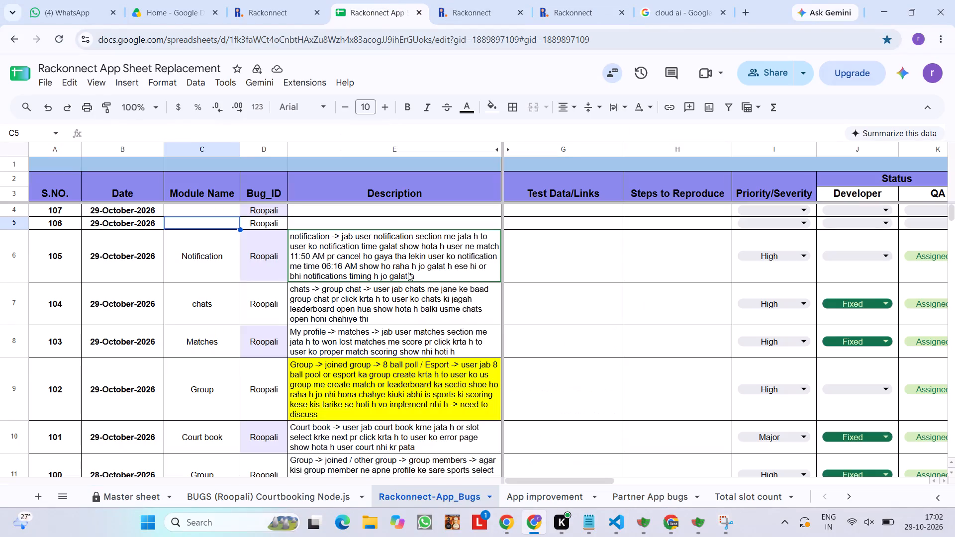
{"action": "left_click", "coordinate": [194, 223]}
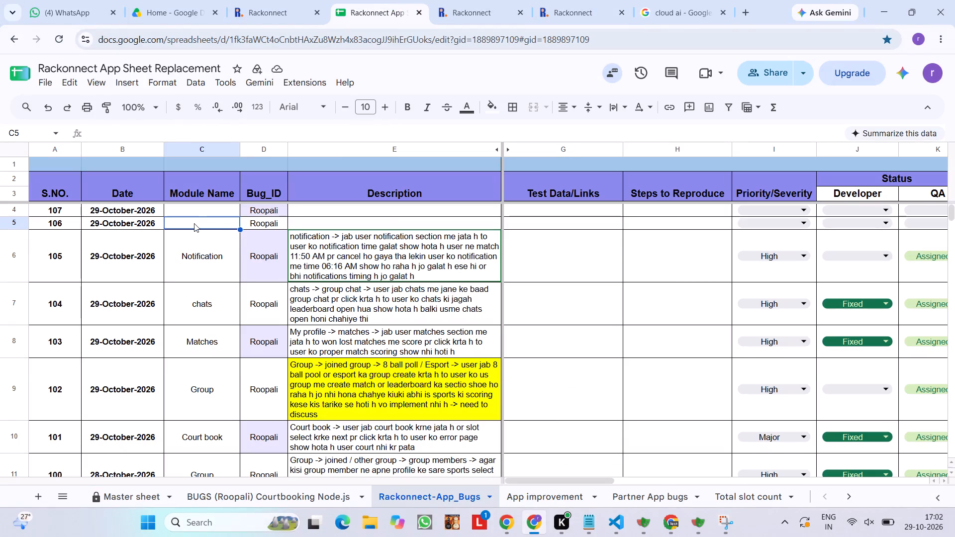
{"action": "type", "text": "Chats"}
{"action": "key", "text": "space"}
{"action": "key", "text": "Tab"}
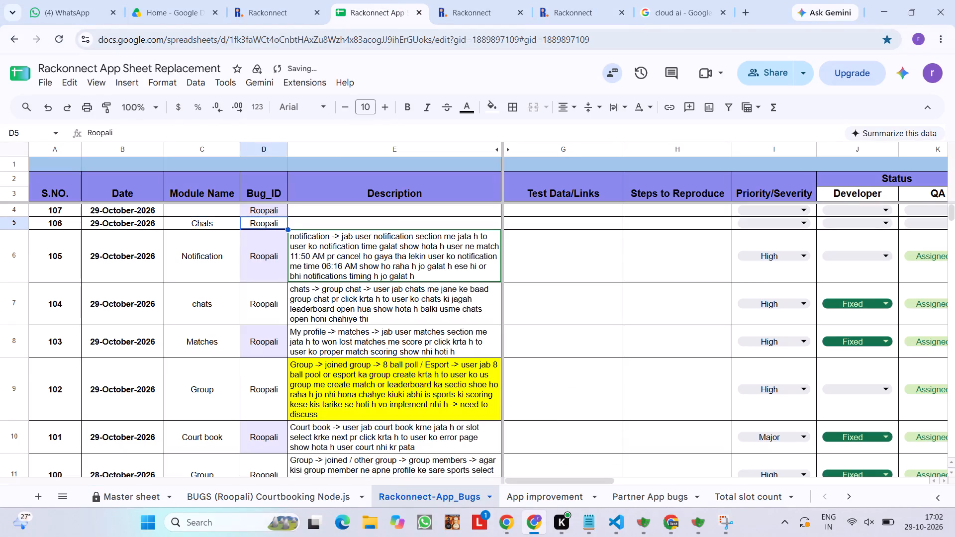
Open the empty Description cell of bug 106 for editing.
{"action": "key", "text": "Tab"}
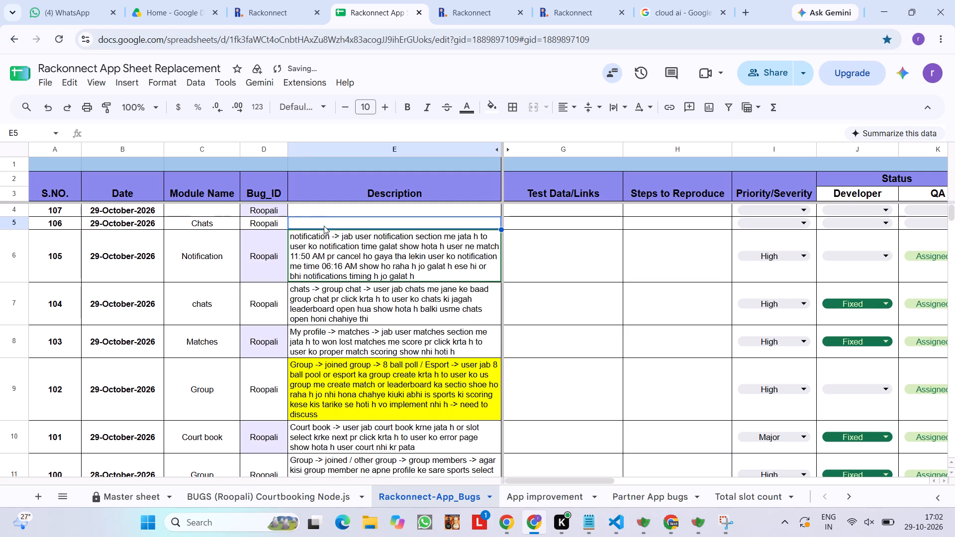
{"action": "double_click", "coordinate": [324, 226]}
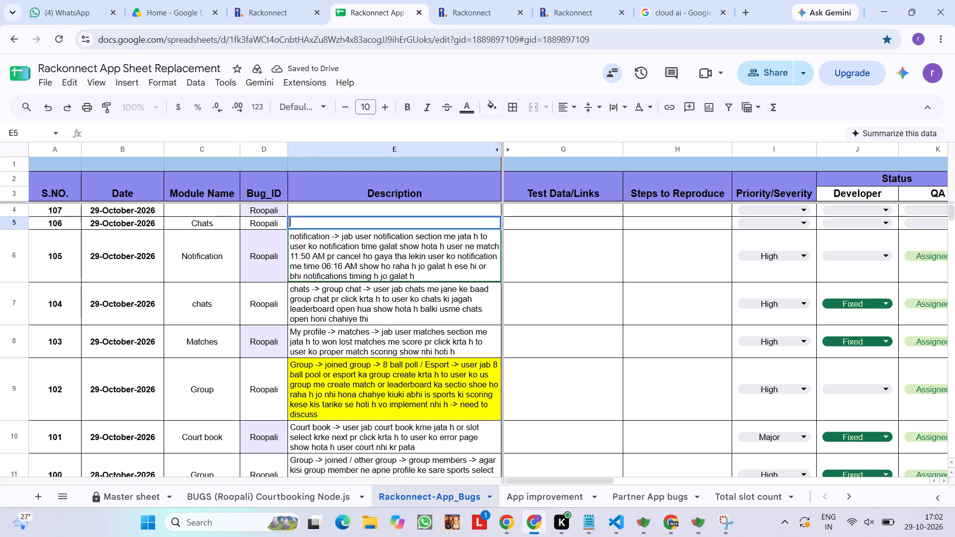
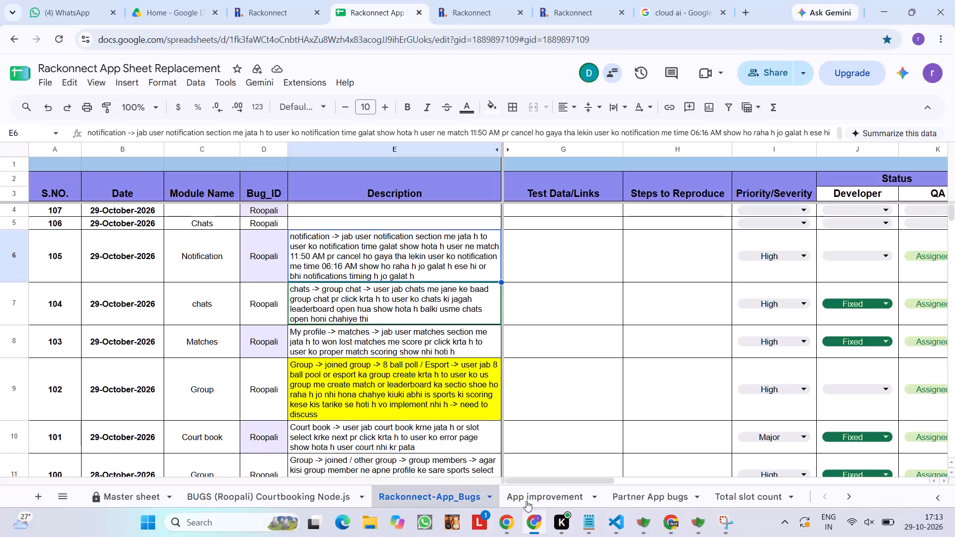
In the App improvement sheet, delete the empty formatted rows 15 to 21 below the last Notification entry.
{"action": "left_click", "coordinate": [531, 497]}
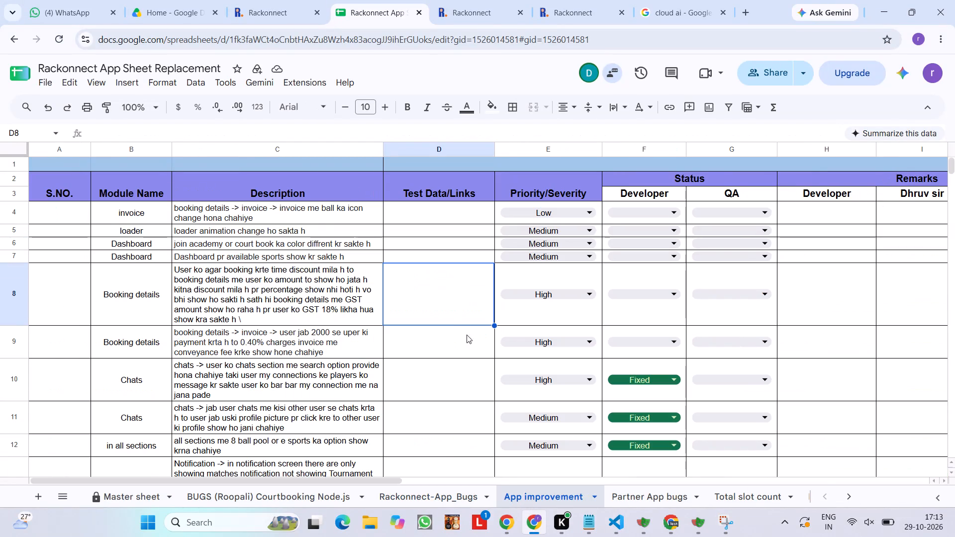
{"action": "scroll", "coordinate": [460, 316], "scroll_direction": "up", "scroll_amount": 6}
{"action": "scroll", "coordinate": [70, 267], "scroll_direction": "down", "scroll_amount": 3}
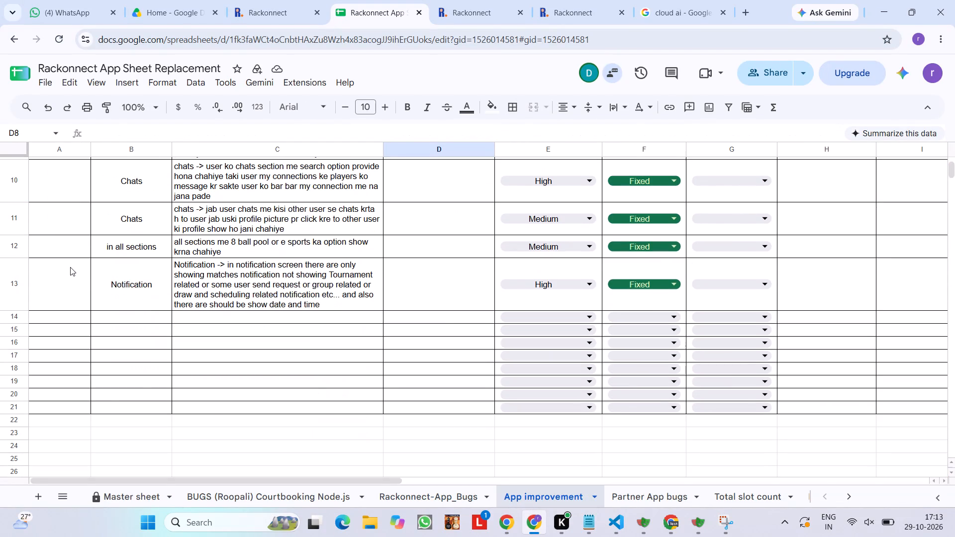
{"action": "scroll", "coordinate": [70, 267], "scroll_direction": "down", "scroll_amount": 1}
{"action": "left_click_drag", "start_coordinate": [18, 318], "coordinate": [13, 407]}
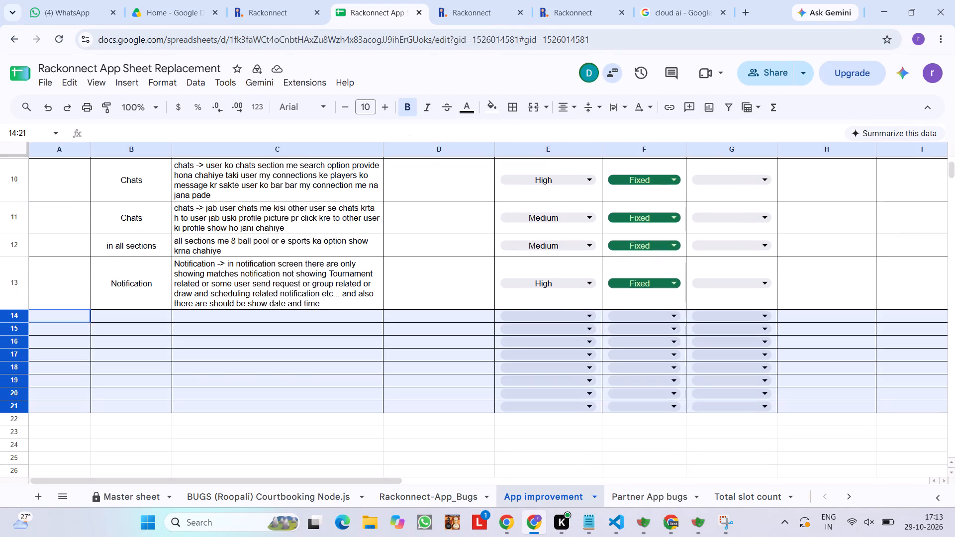
{"action": "left_click_drag", "start_coordinate": [13, 407], "coordinate": [6, 363]}
{"action": "left_click", "coordinate": [6, 363]}
{"action": "left_click", "coordinate": [13, 332]}
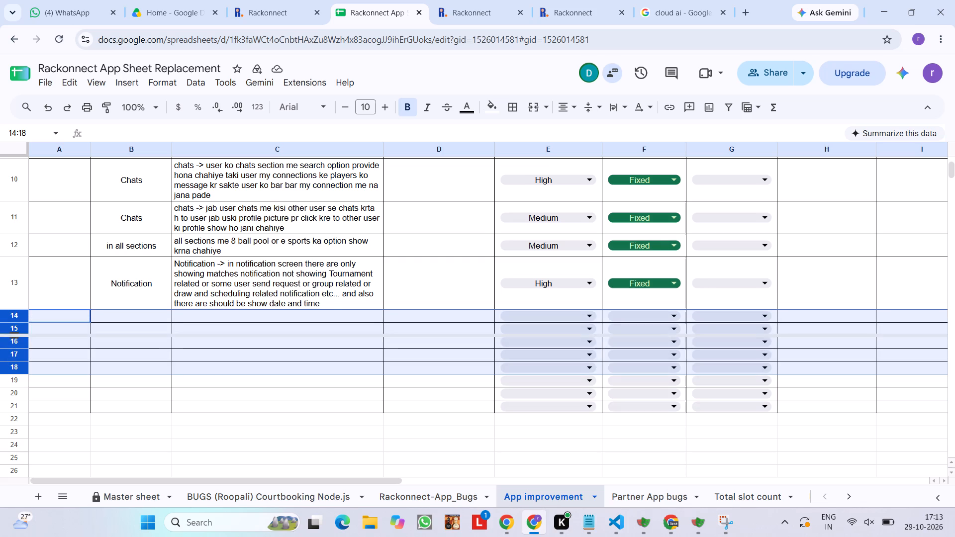
{"action": "left_click", "coordinate": [34, 364]}
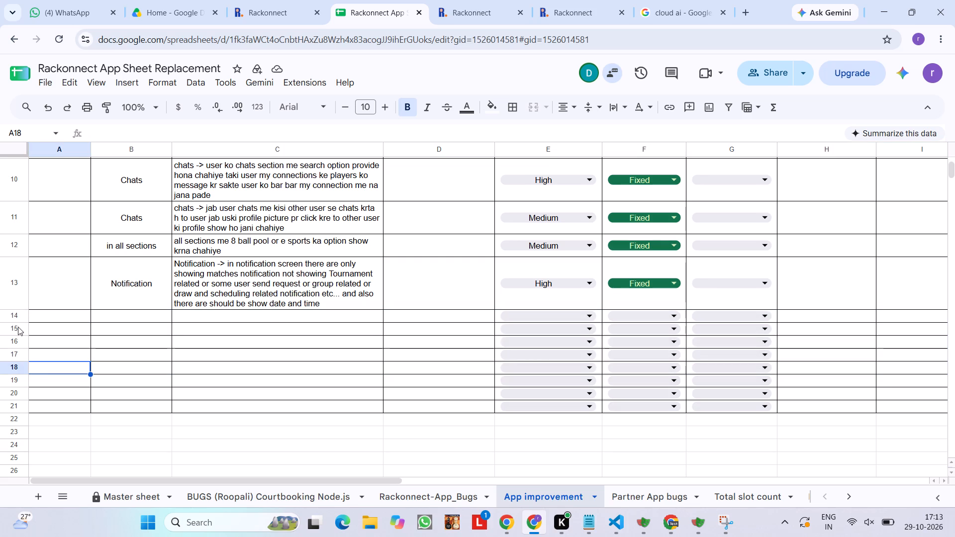
{"action": "left_click_drag", "start_coordinate": [18, 327], "coordinate": [18, 409]}
{"action": "right_click", "coordinate": [18, 409]}
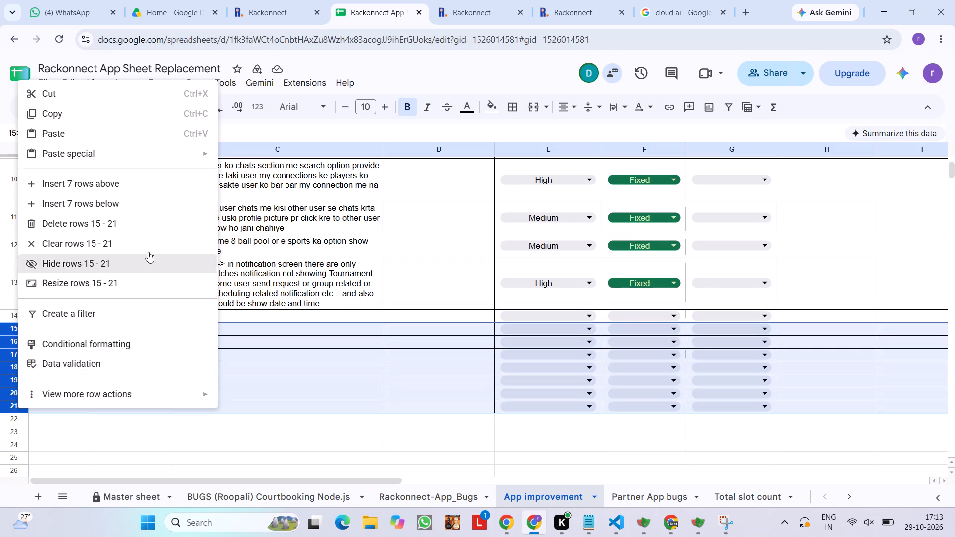
{"action": "left_click", "coordinate": [135, 218]}
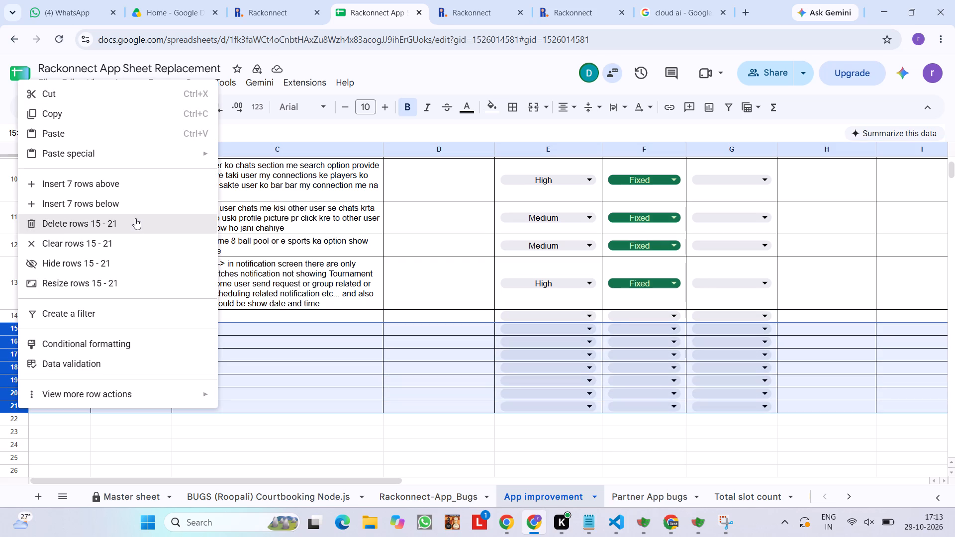
{"action": "left_click", "coordinate": [170, 332]}
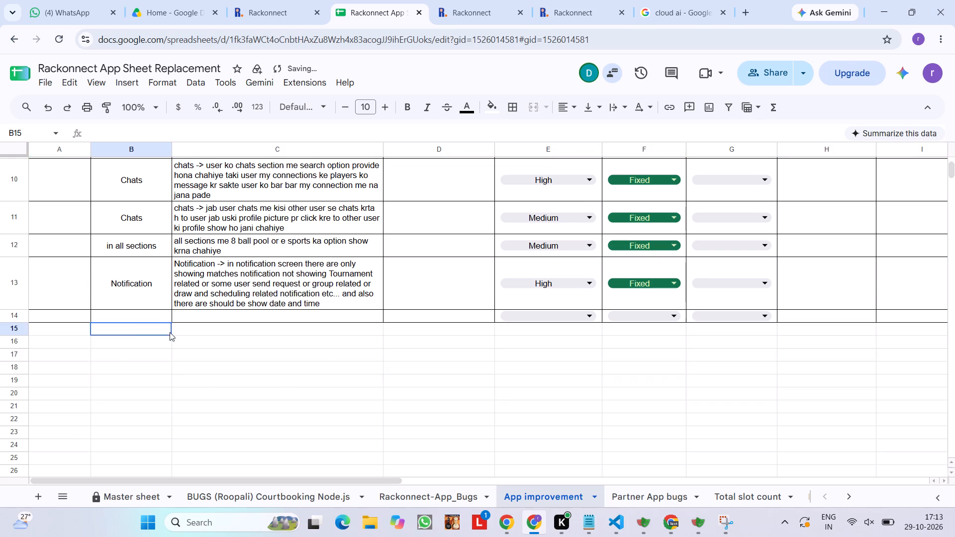
Insert four blank rows above the invoice entry, directly below the header of the App improvement sheet.
{"action": "scroll", "coordinate": [170, 332], "scroll_direction": "up", "scroll_amount": 7}
{"action": "left_click_drag", "start_coordinate": [20, 218], "coordinate": [15, 254]}
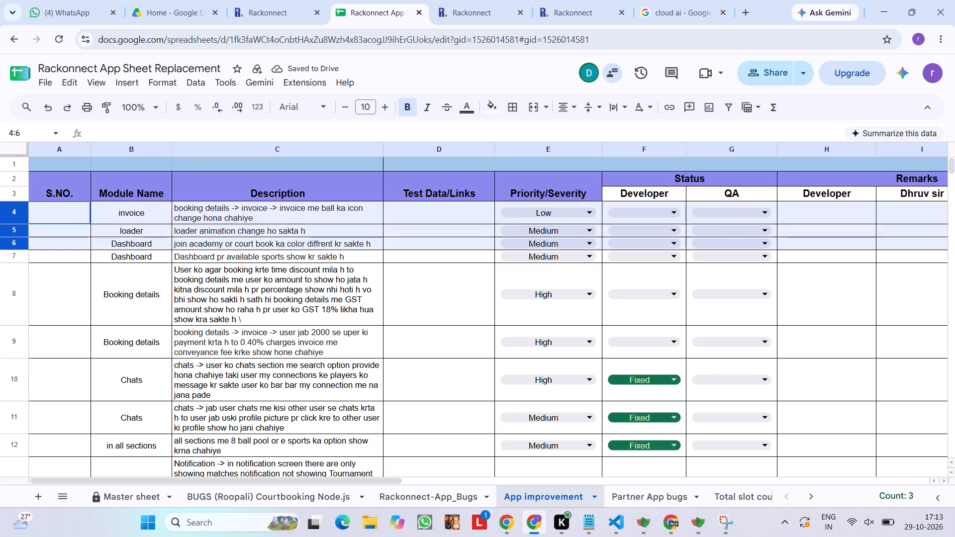
{"action": "left_click_drag", "start_coordinate": [15, 254], "coordinate": [15, 256]}
{"action": "right_click", "coordinate": [15, 256]}
{"action": "left_click", "coordinate": [86, 282]}
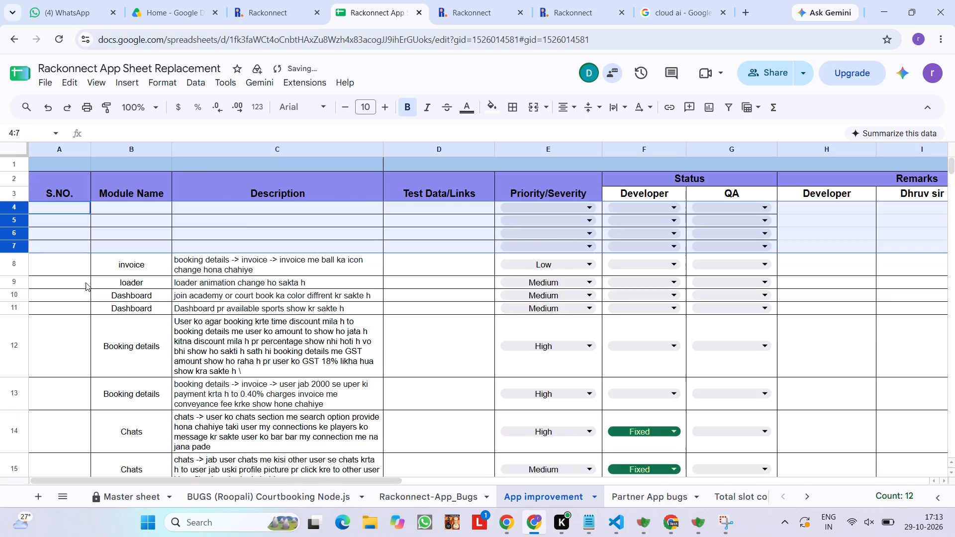
Enter Find player as the module name in row 7, the blank row just above the invoice entry.
{"action": "left_click", "coordinate": [132, 249]}
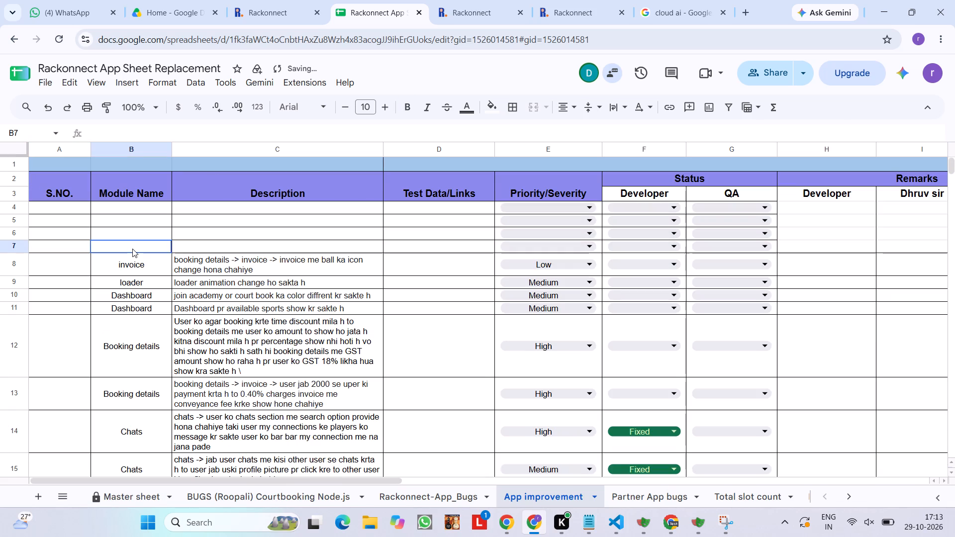
{"action": "key", "text": "shift+p"}
{"action": "key", "text": "BackSpace"}
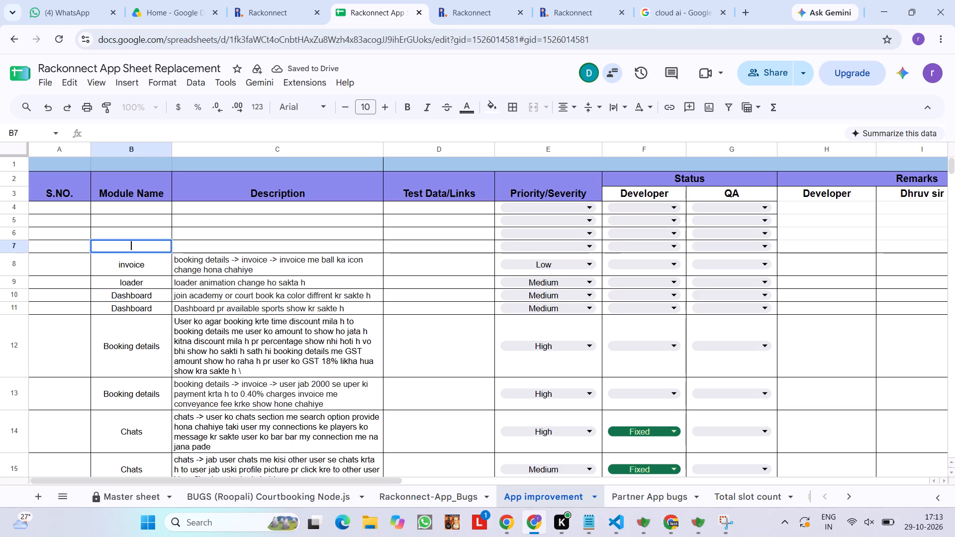
{"action": "type", "text": "find"}
{"action": "key", "text": "space"}
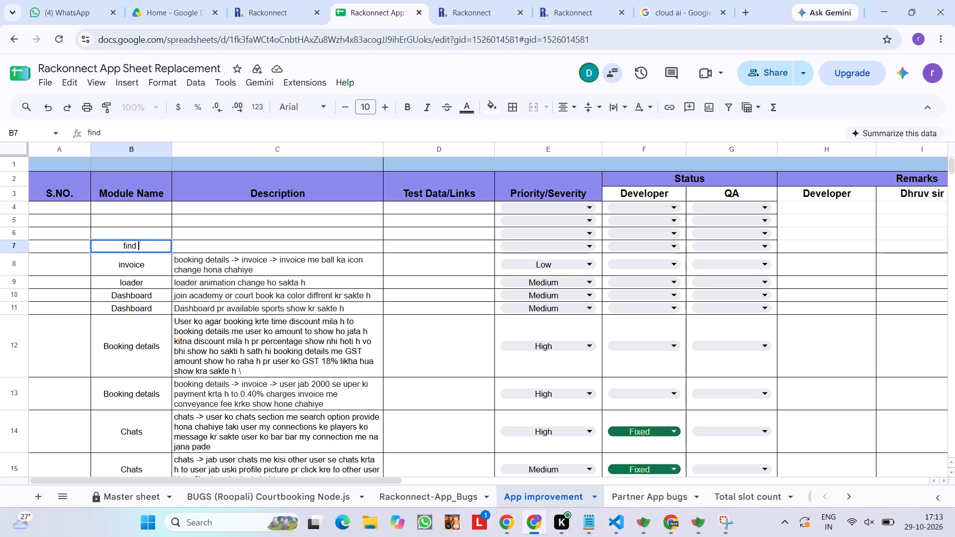
{"action": "key", "text": "BackSpace"}
{"action": "key", "text": "BackSpace"}
{"action": "key", "text": "BackSpace"}
{"action": "key", "text": "BackSpace"}
{"action": "key", "text": "BackSpace"}
{"action": "type", "text": "Find player ->"}
{"action": "key", "text": "space"}
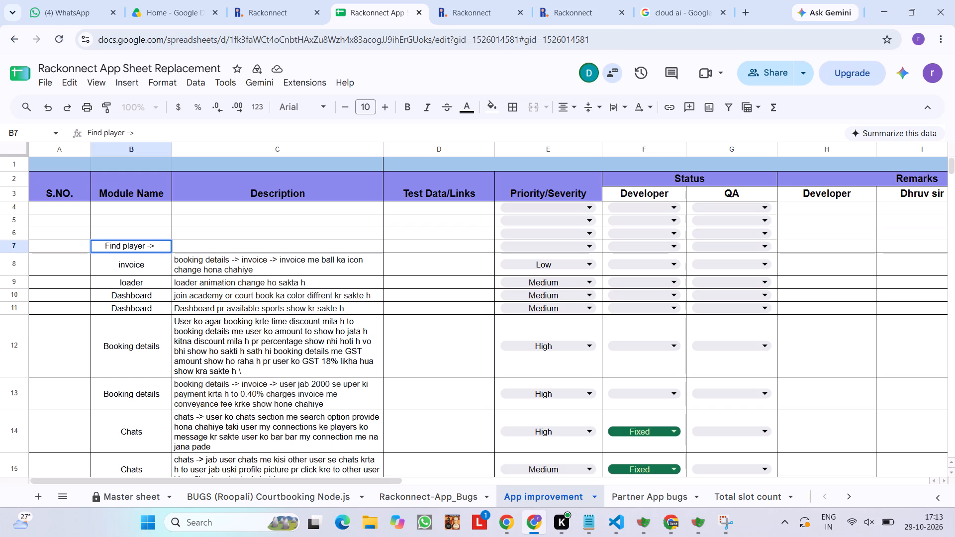
{"action": "key", "text": "BackSpace"}
{"action": "key", "text": "BackSpace"}
{"action": "key", "text": "BackSpace"}
{"action": "key", "text": "Tab"}
Open the empty Description cell of the Find player entry for editing.
{"action": "key", "text": "grave"}
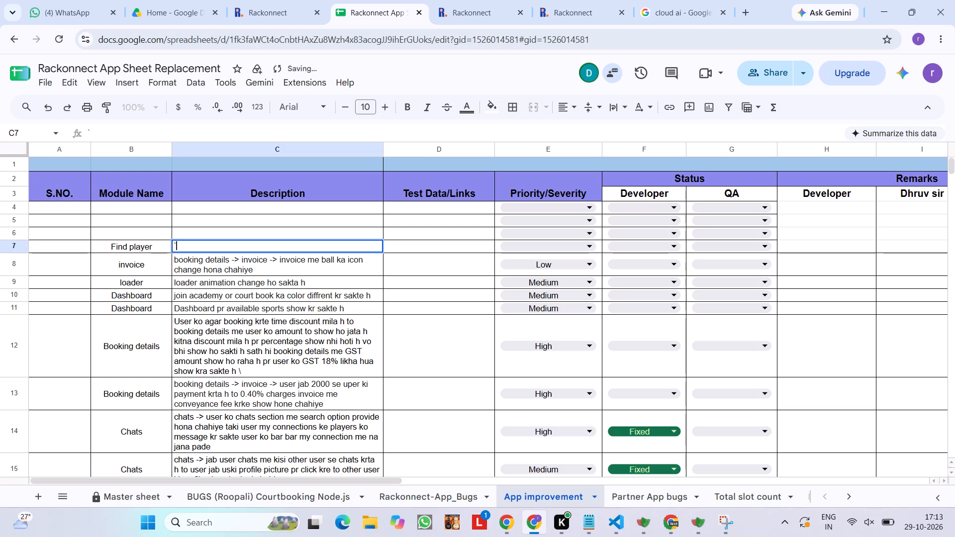
{"action": "key", "text": "BackSpace"}
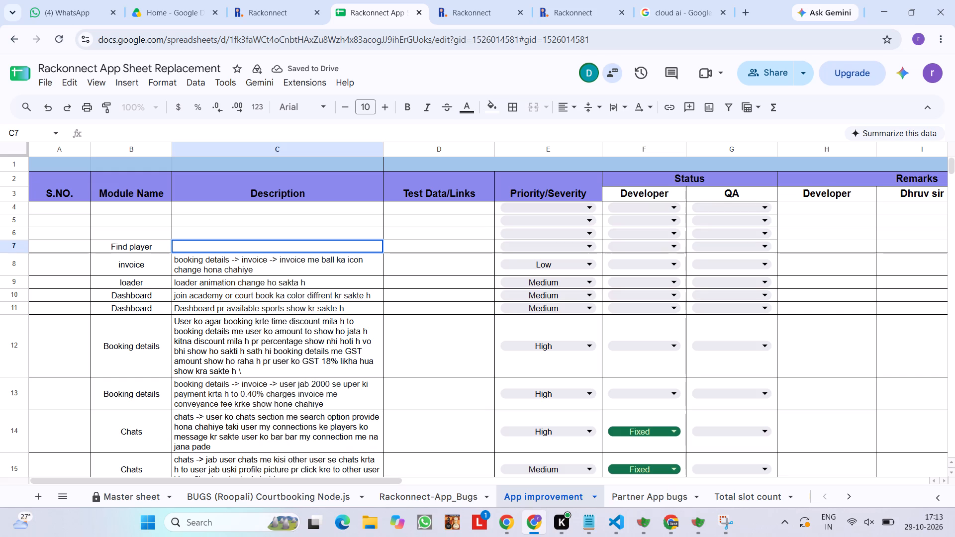
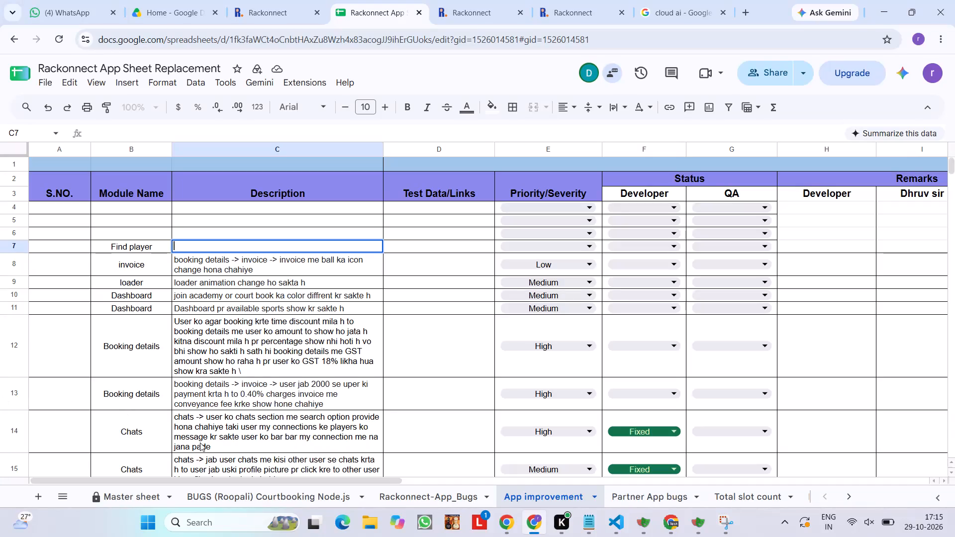
Switch from the App improvement sheet to the BUGS (Roopali) Courtbooking Node.js sheet to view its bug entries.
{"action": "left_click", "coordinate": [285, 505]}
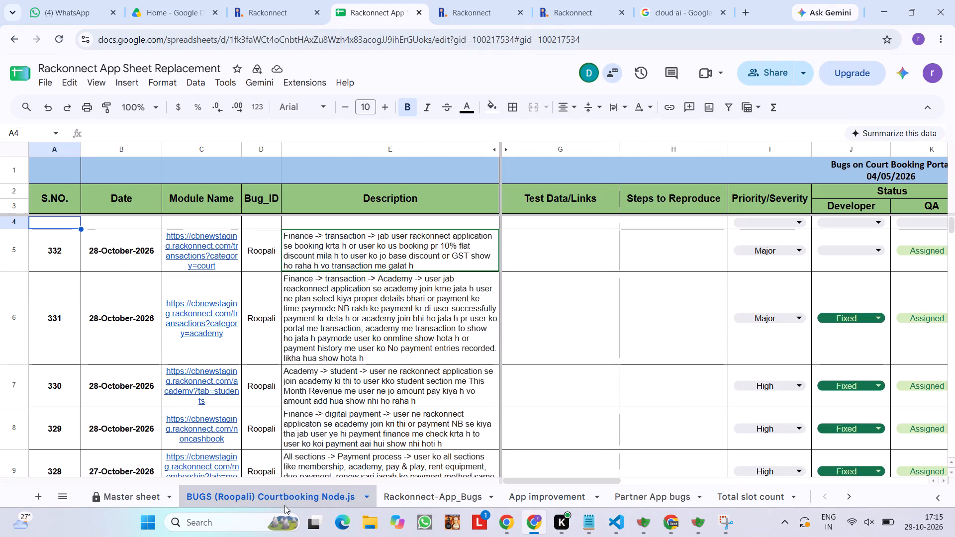
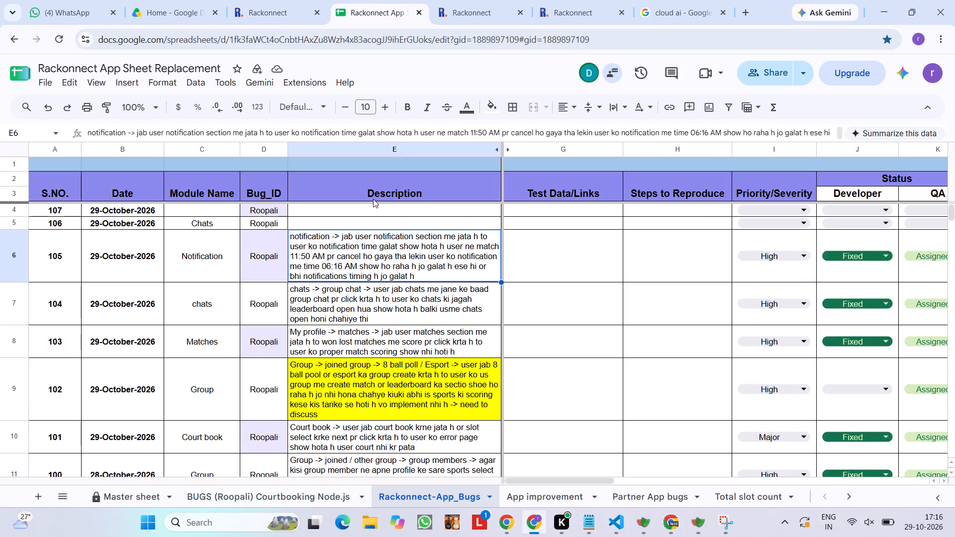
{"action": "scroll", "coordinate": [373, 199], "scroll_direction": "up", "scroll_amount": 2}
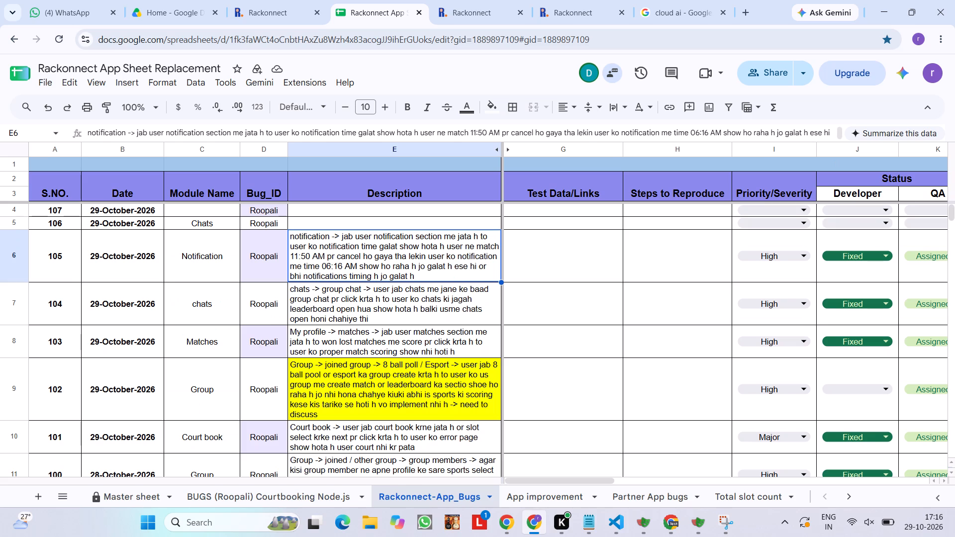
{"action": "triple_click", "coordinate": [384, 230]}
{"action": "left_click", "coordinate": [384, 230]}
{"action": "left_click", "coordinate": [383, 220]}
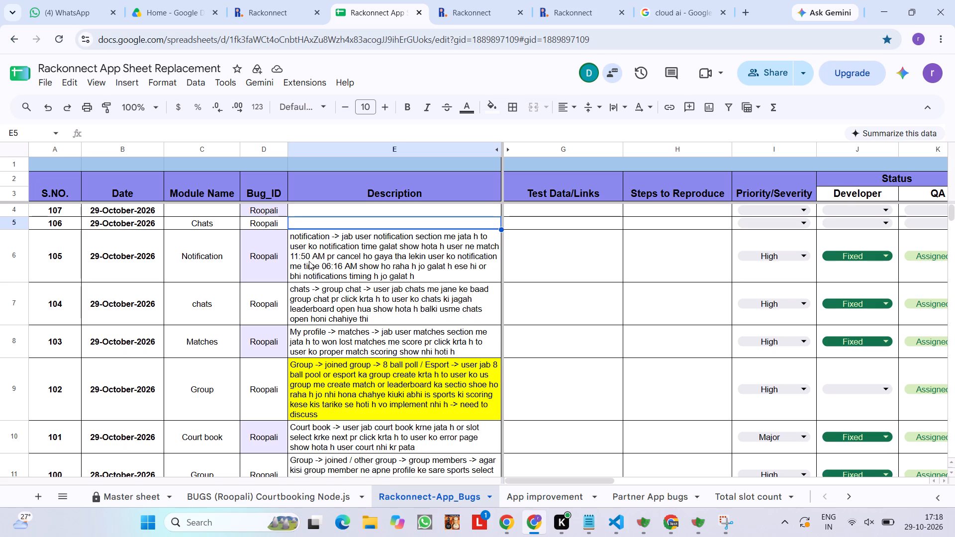
In the App improvement sheet, start the Find player entry's description in row 7 with "Find player ->".
{"action": "left_click", "coordinate": [523, 488]}
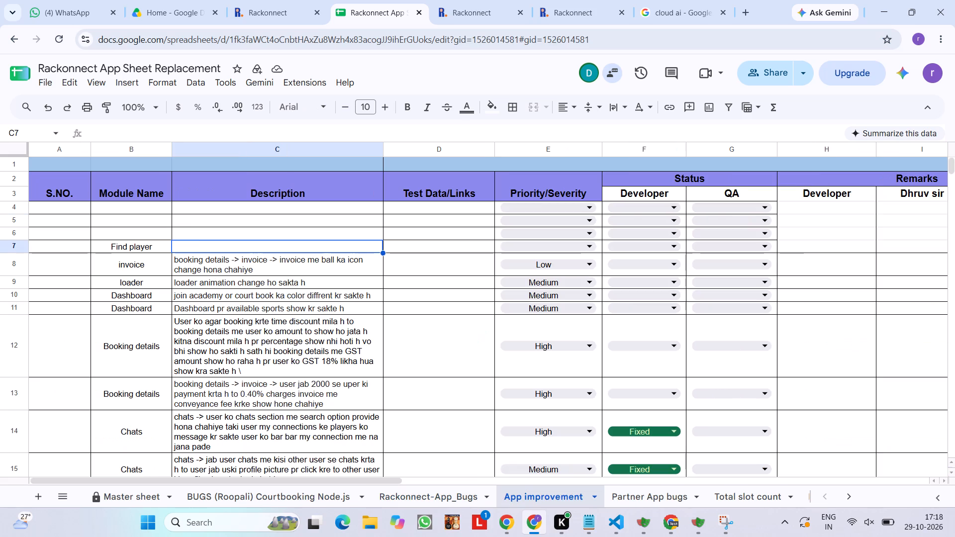
{"action": "double_click", "coordinate": [192, 248]}
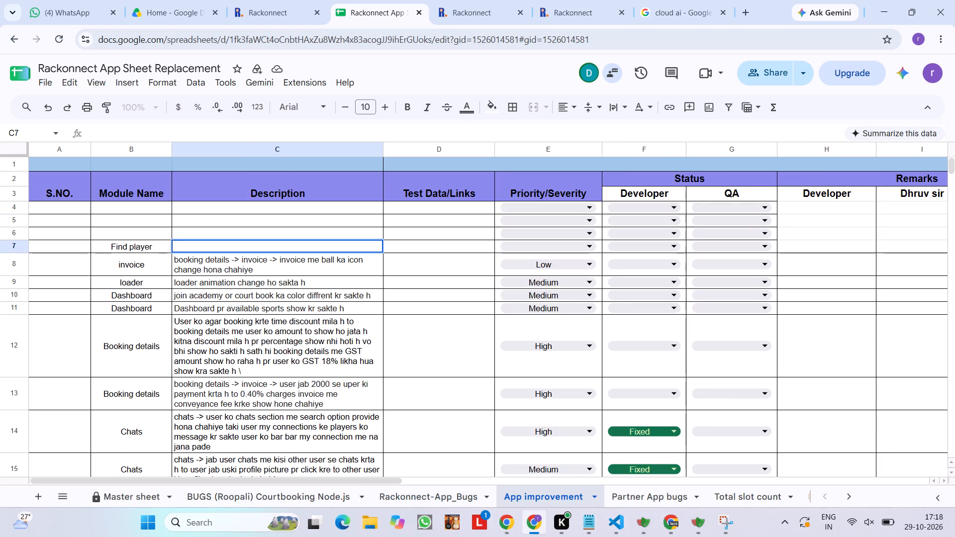
{"action": "type", "text": "Find p"}
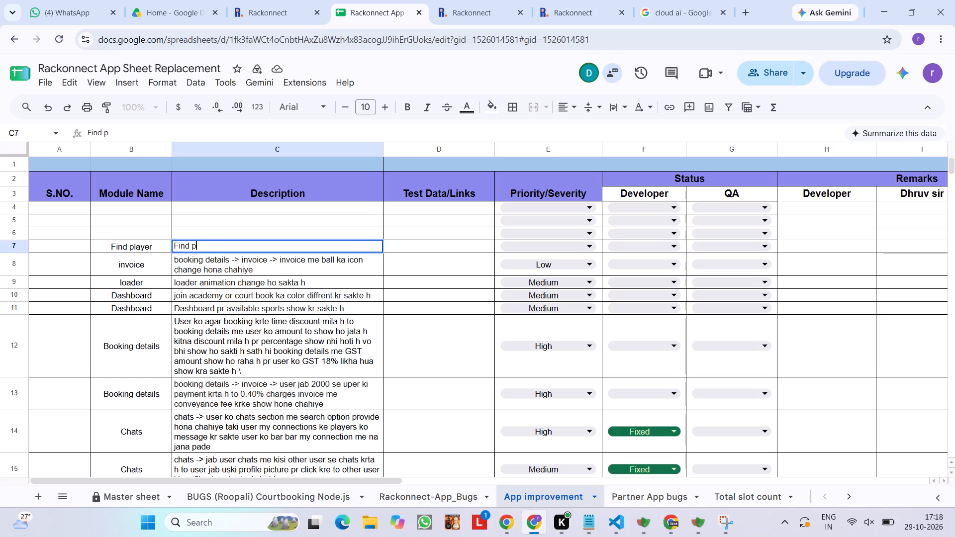
{"action": "type", "text": "layer ->"}
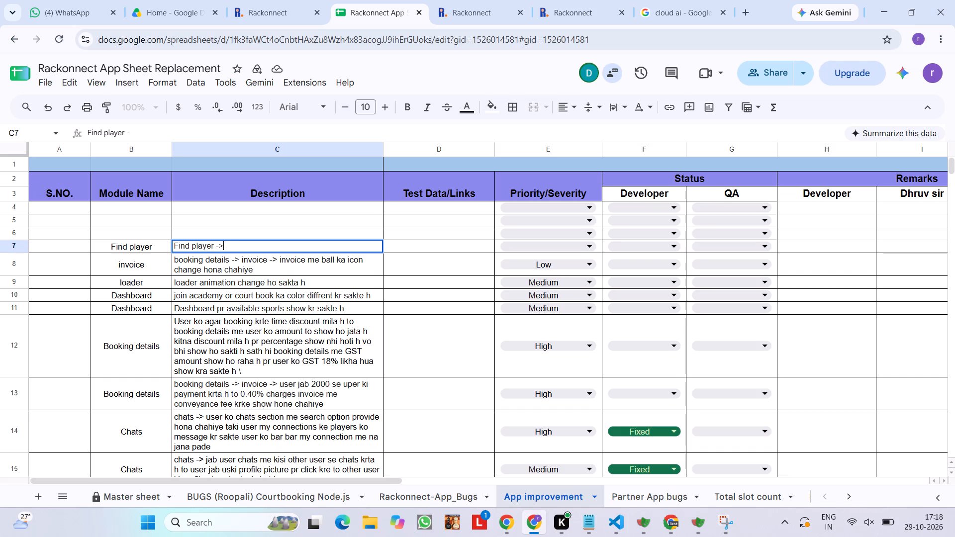
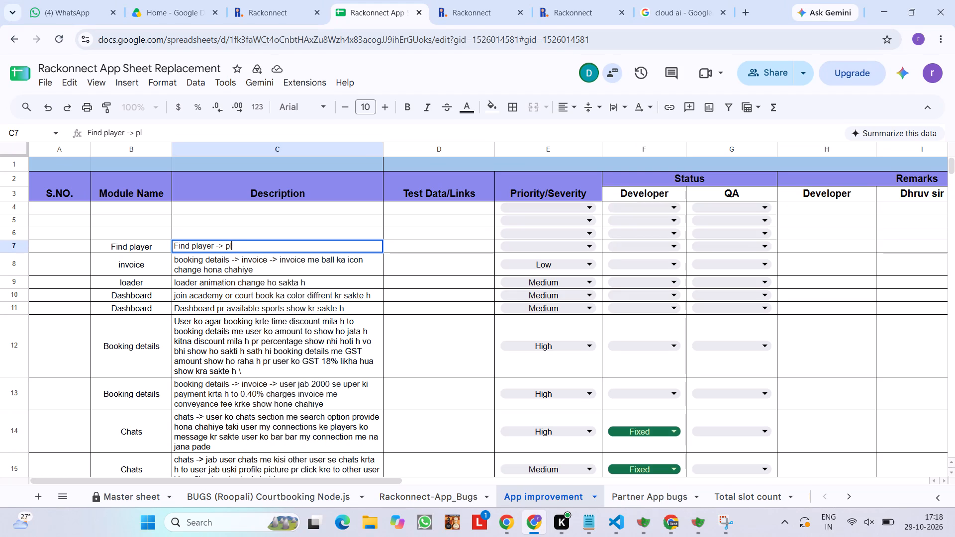
Continue the Find player description in row 7 with "players ->" after "Find player ->".
{"action": "type", "text": "ater"}
{"action": "key", "text": "space"}
{"action": "key", "text": "BackSpace"}
{"action": "key", "text": "BackSpace"}
{"action": "key", "text": "BackSpace"}
{"action": "key", "text": "BackSpace"}
{"action": "type", "text": "yers ->"}
{"action": "key", "text": "space"}
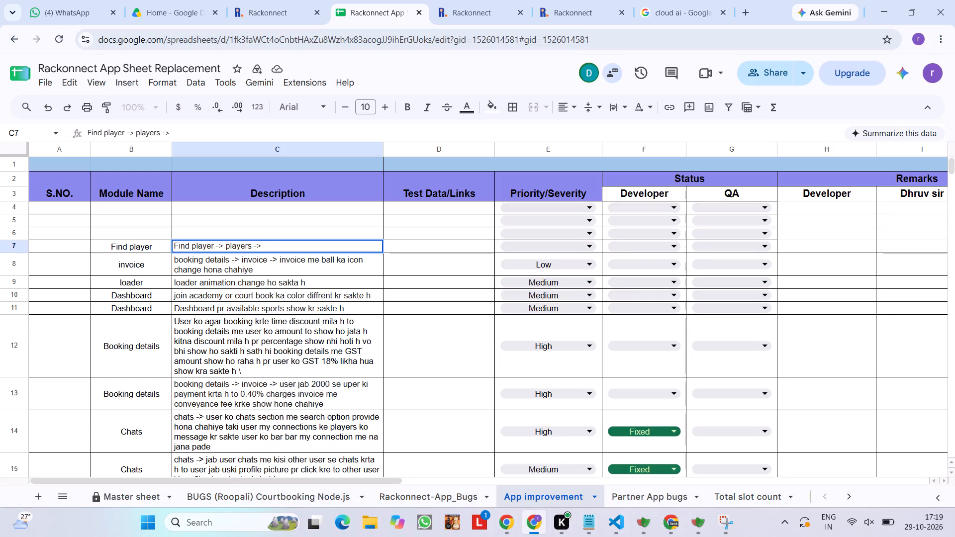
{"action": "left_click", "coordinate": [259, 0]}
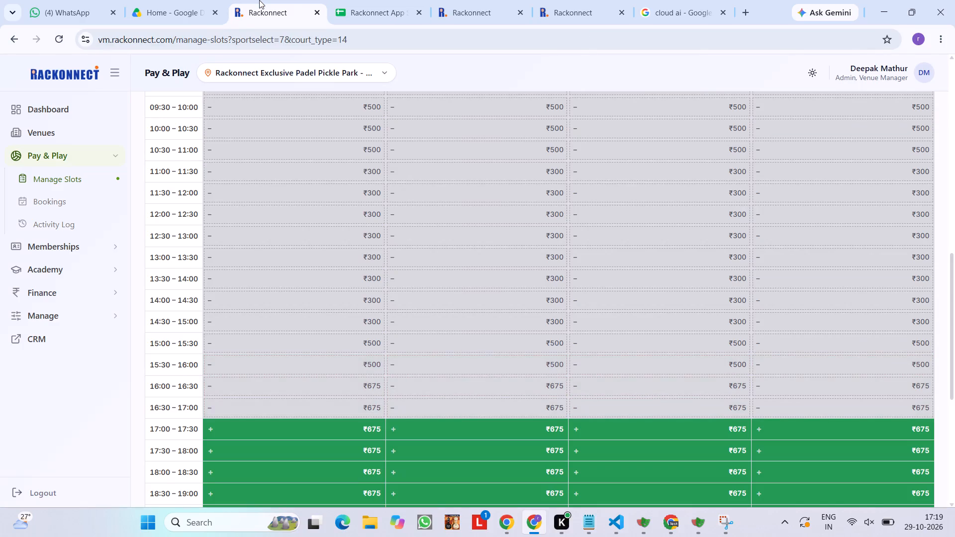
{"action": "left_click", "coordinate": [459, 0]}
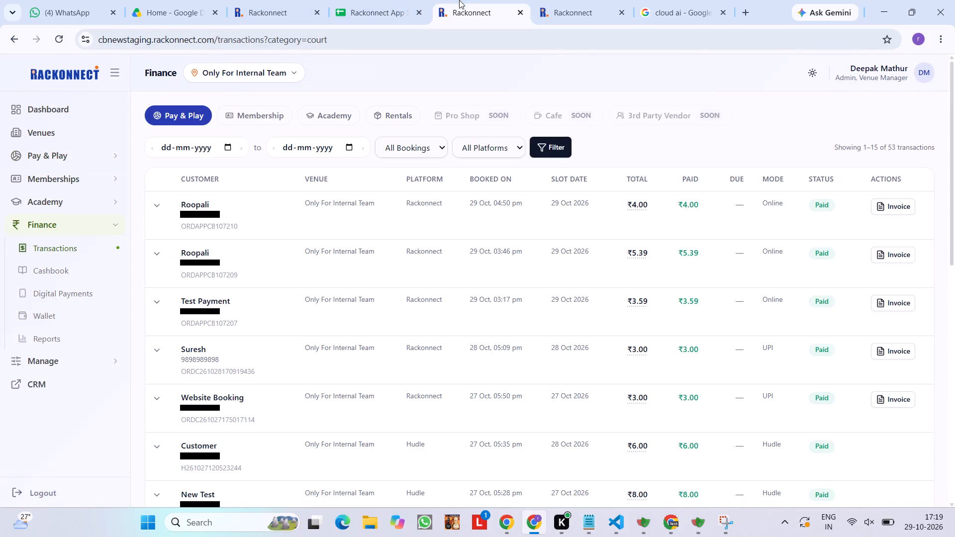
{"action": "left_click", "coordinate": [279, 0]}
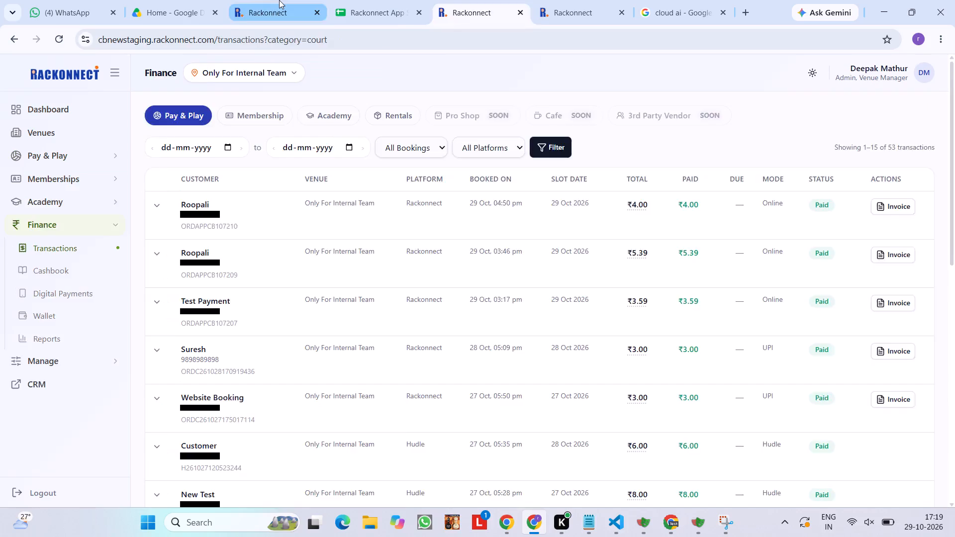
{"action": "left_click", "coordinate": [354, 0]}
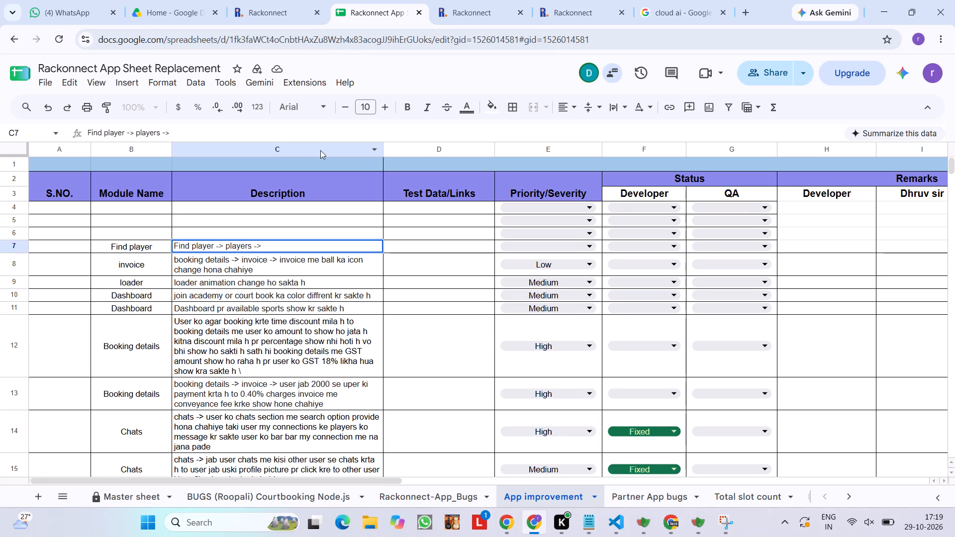
Switch to Calculator and add 4.572 and 0.822.
{"action": "left_click", "coordinate": [233, 525]}
{"action": "type", "text": "ca"}
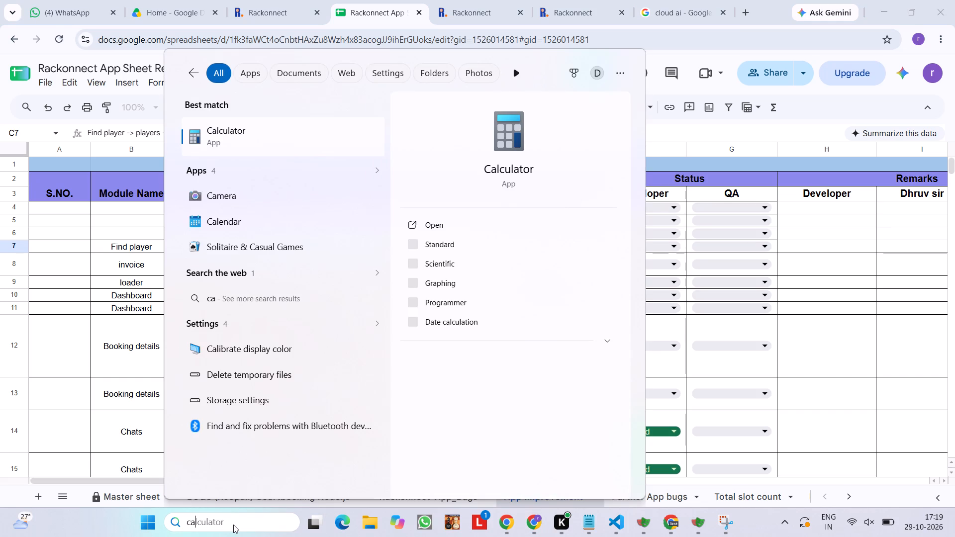
{"action": "key", "text": "Return"}
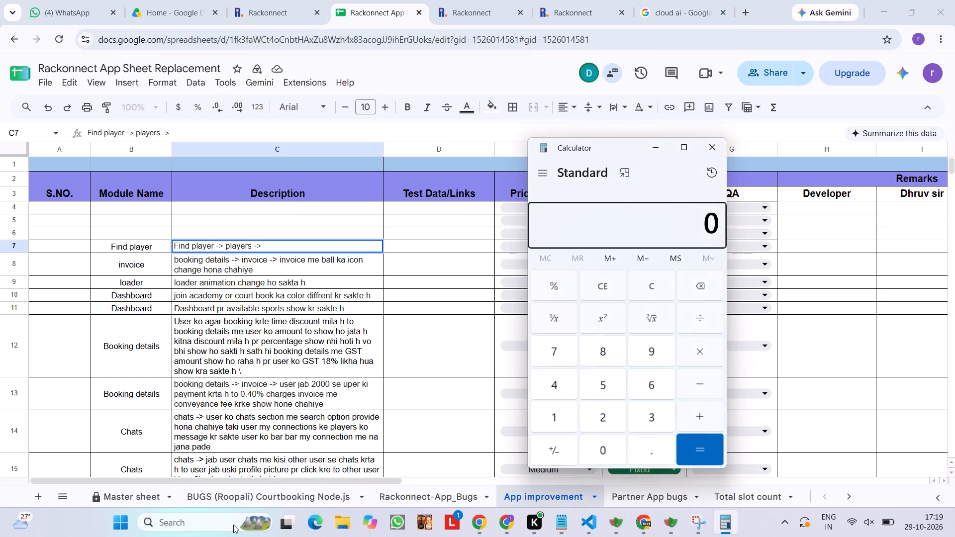
{"action": "type", "text": "4057"}
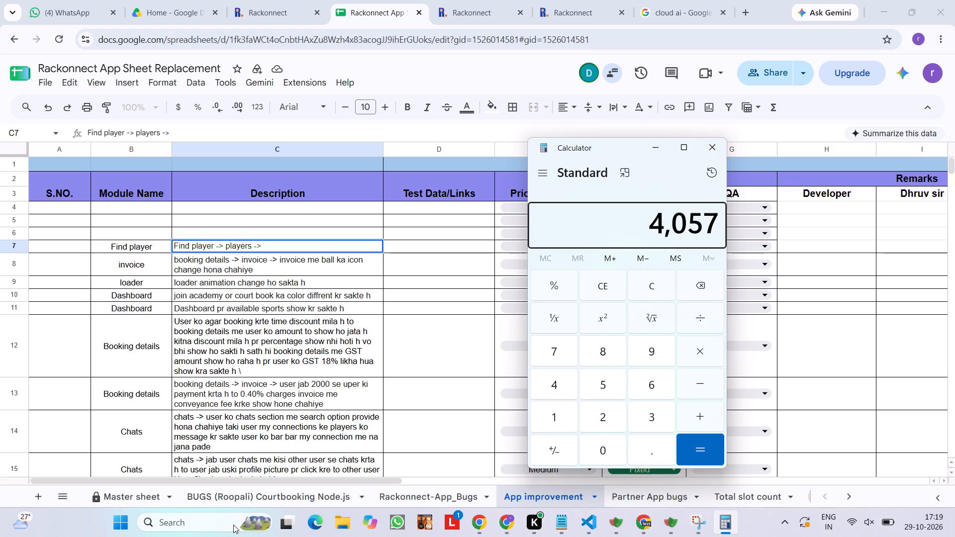
{"action": "key", "text": "2"}
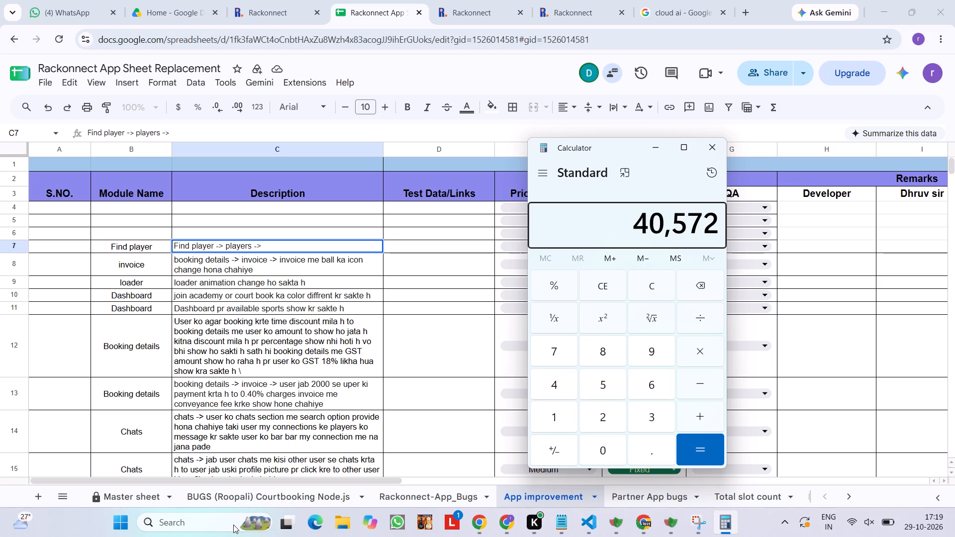
{"action": "key", "text": "BackSpace"}
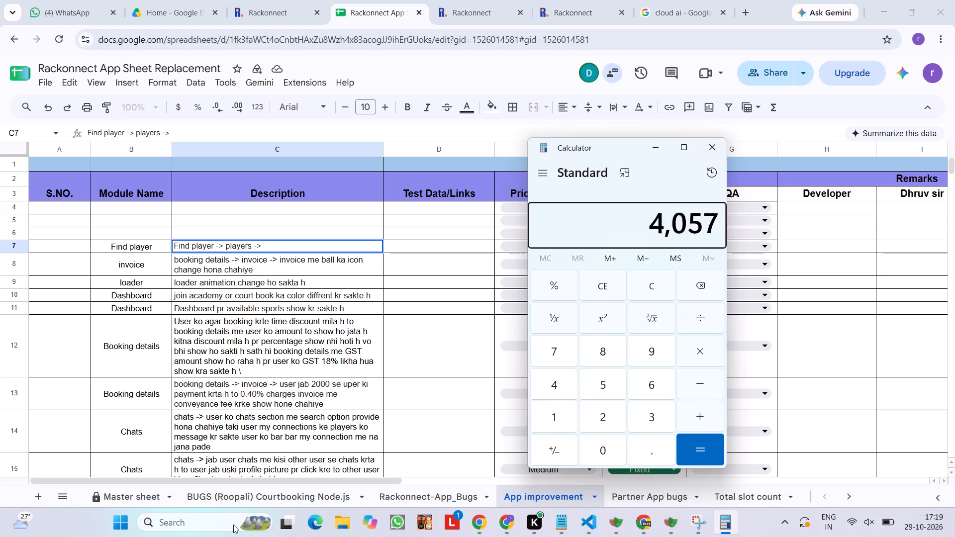
{"action": "key", "text": "BackSpace"}
{"action": "key", "text": "BackSpace"}
{"action": "key", "text": "BackSpace"}
{"action": "key", "text": "BackSpace"}
{"action": "type", "text": "4.57"}
{"action": "key", "text": "2"}
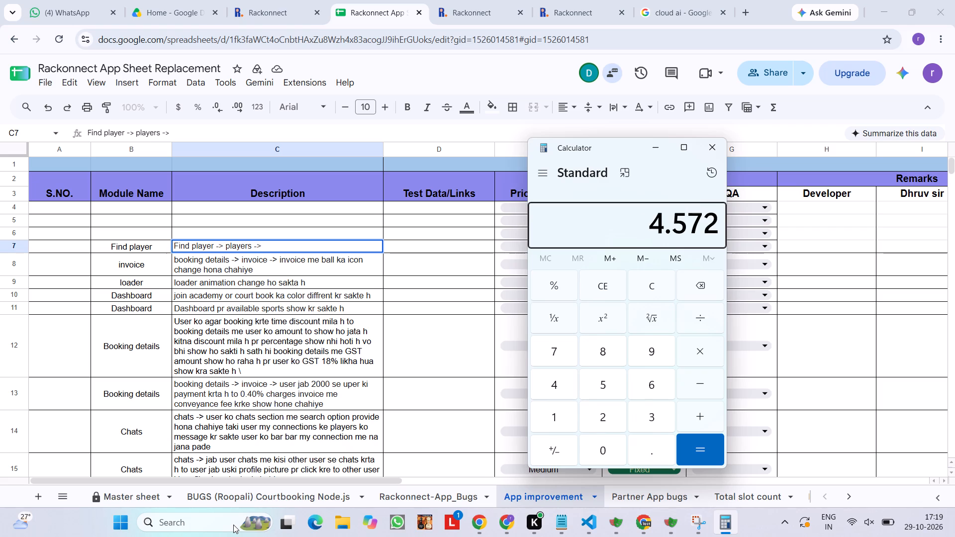
{"action": "key", "text": "plus"}
{"action": "key", "text": "0"}
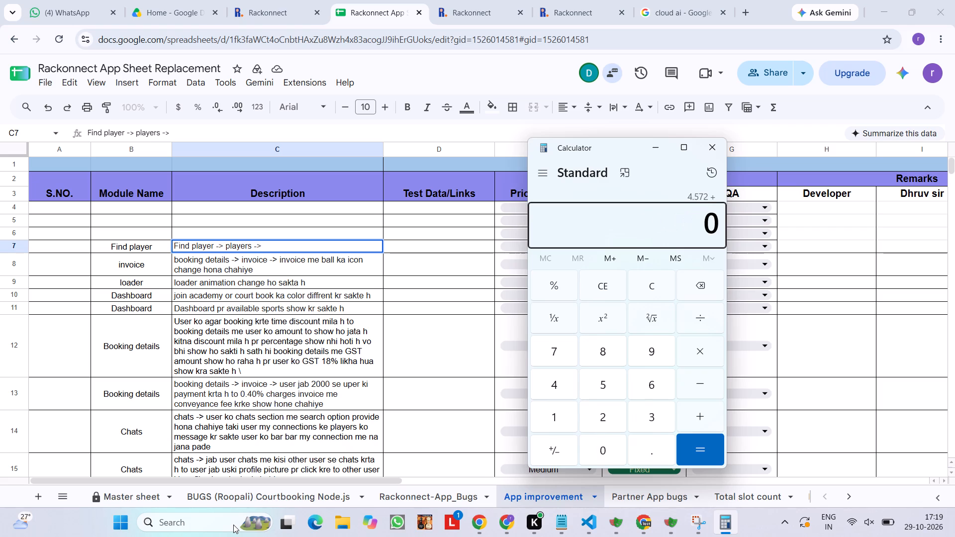
{"action": "key", "text": "period"}
{"action": "key", "text": "8"}
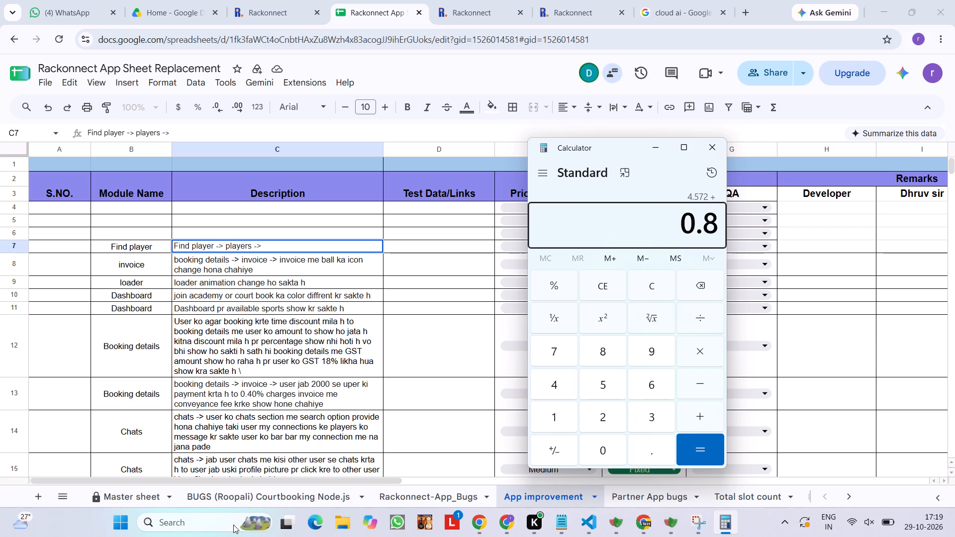
{"action": "type", "text": "22"}
{"action": "key", "text": "Return"}
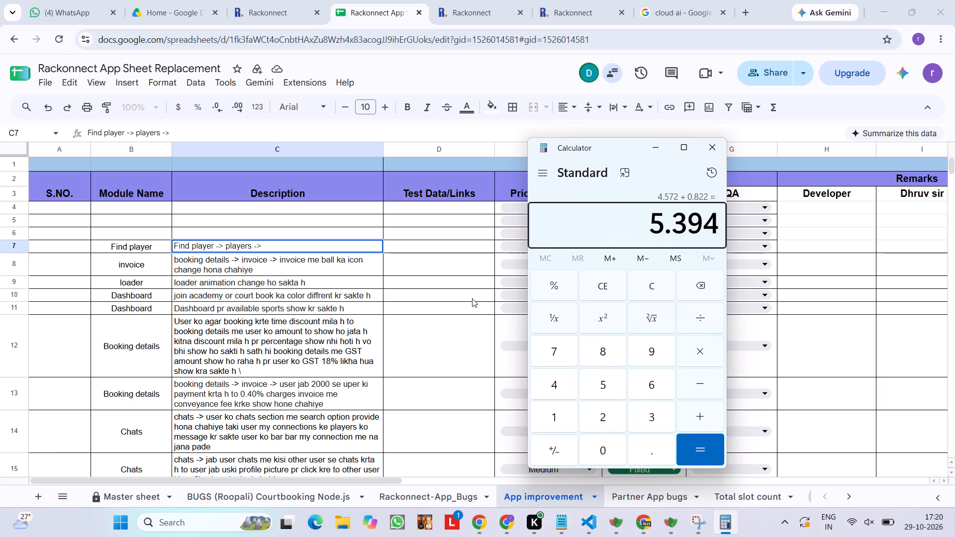
{"action": "left_click", "coordinate": [649, 146]}
Back in the spreadsheet, extend the row 7 Find player description with "user jab find players me".
{"action": "left_click", "coordinate": [305, 248]}
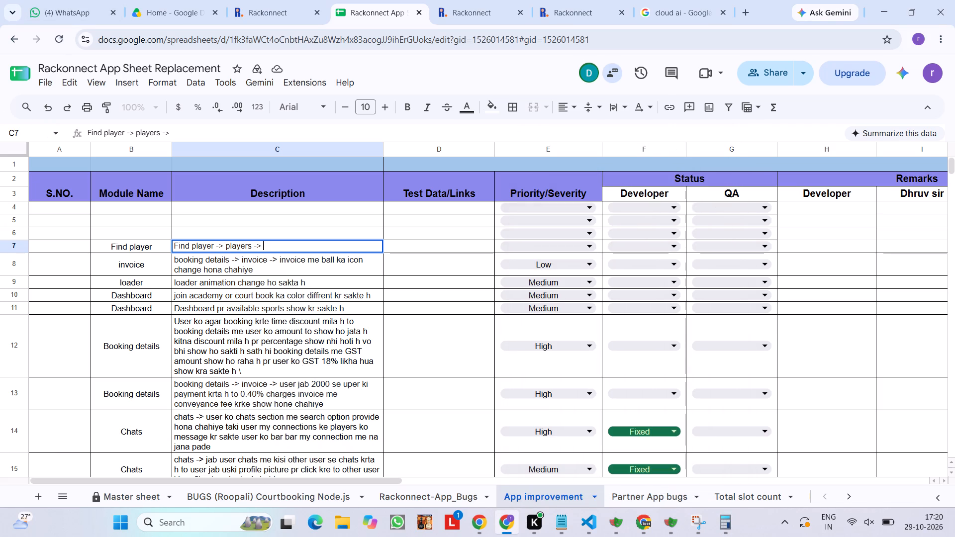
{"action": "type", "text": "user"}
{"action": "key", "text": "space"}
{"action": "type", "text": "ko"}
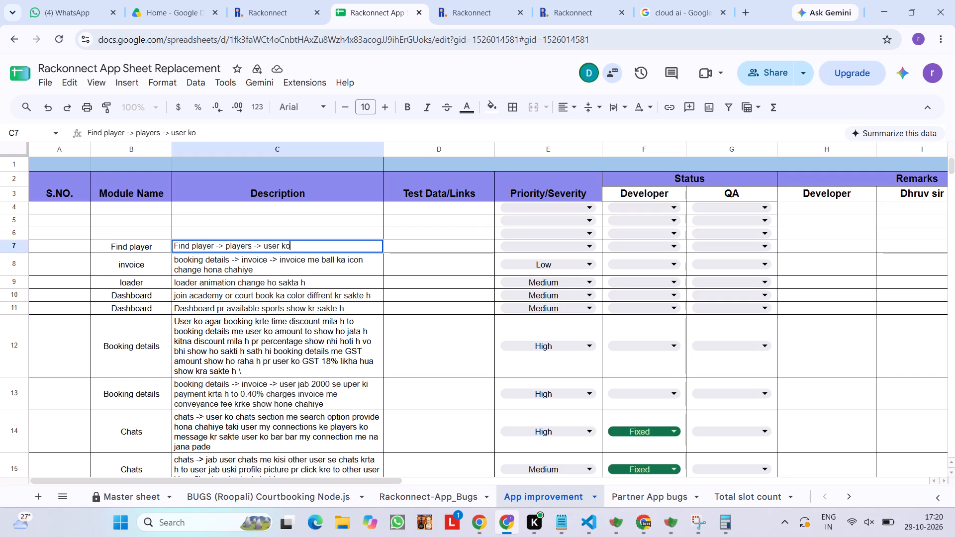
{"action": "key", "text": "BackSpace"}
{"action": "key", "text": "BackSpace"}
{"action": "key", "text": "BackSpace"}
{"action": "key", "text": "BackSpace"}
{"action": "key", "text": "BackSpace"}
{"action": "key", "text": "BackSpace"}
{"action": "key", "text": "BackSpace"}
{"action": "type", "text": "user jab"}
{"action": "key", "text": "space"}
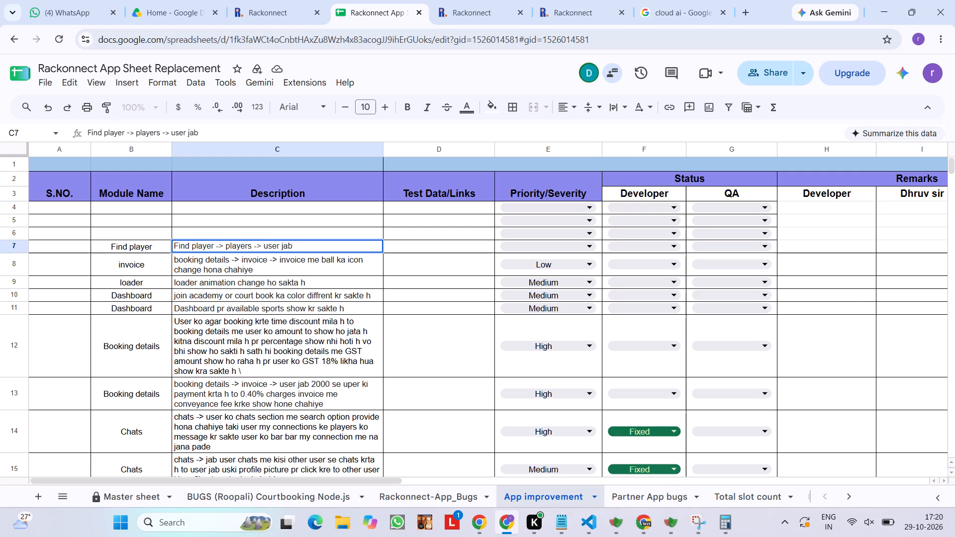
{"action": "type", "text": "find player s"}
{"action": "key", "text": "BackSpace"}
{"action": "key", "text": "BackSpace"}
{"action": "type", "text": "s me"}
{"action": "key", "text": "space"}
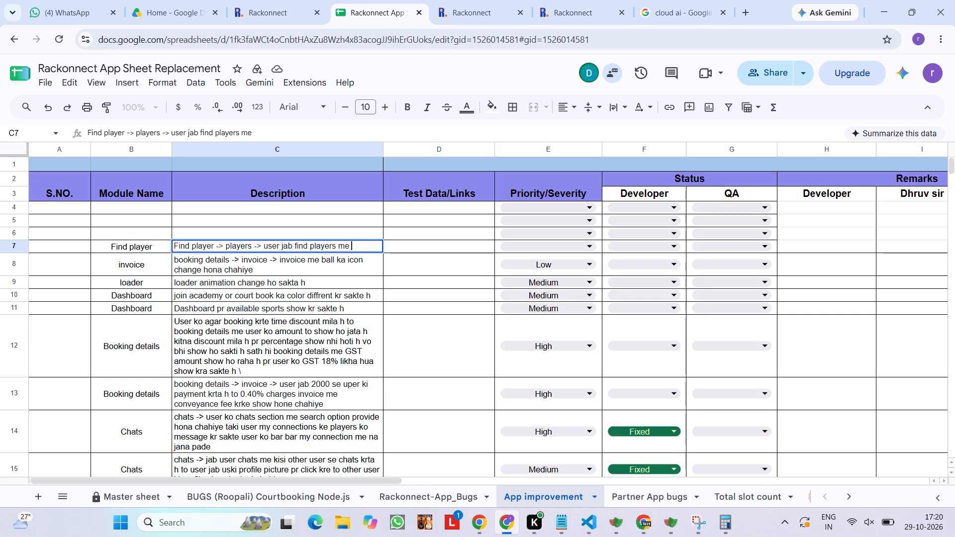
Extend the row 7 description with "player details check krta h to front screen pr user ko".
{"action": "type", "text": "players"}
{"action": "key", "text": "BackSpace"}
{"action": "key", "text": "space"}
{"action": "type", "text": "details check krta h t9o"}
{"action": "key", "text": "BackSpace"}
{"action": "key", "text": "BackSpace"}
{"action": "key", "text": "BackSpace"}
{"action": "type", "text": "to f"}
{"action": "type", "text": "ront screen pr userk"}
{"action": "key", "text": "BackSpace"}
{"action": "key", "text": "space"}
{"action": "type", "text": "jo"}
{"action": "key", "text": "space"}
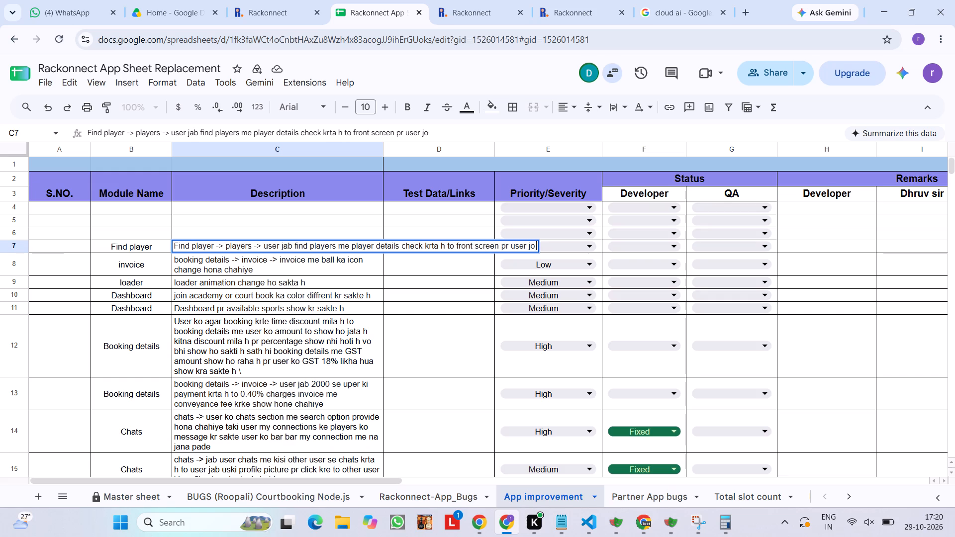
{"action": "key", "text": "BackSpace"}
{"action": "key", "text": "BackSpace"}
{"action": "key", "text": "BackSpace"}
{"action": "type", "text": "ko"}
{"action": "key", "text": "space"}
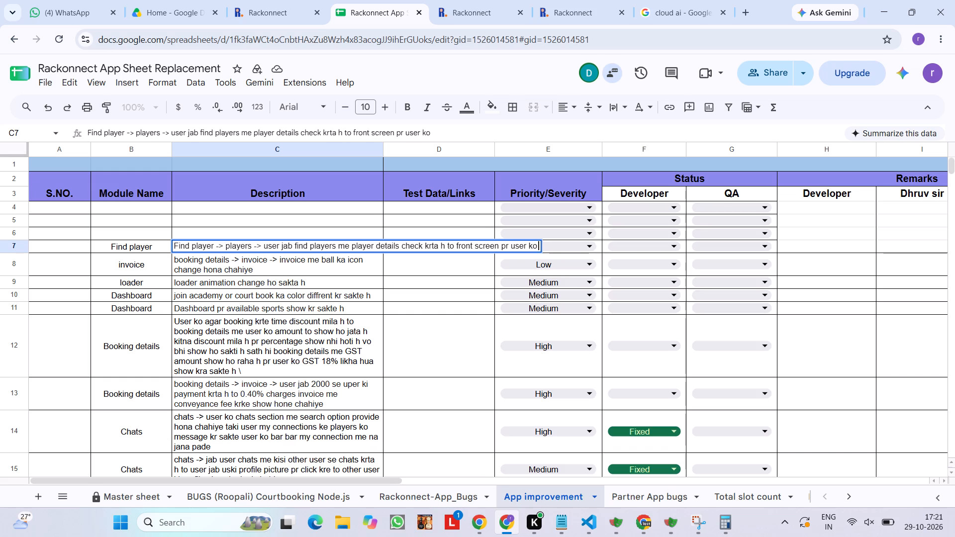
Extend the row 7 description with "player ka location or sports show hoti h".
{"action": "type", "text": "player"}
{"action": "key", "text": "space"}
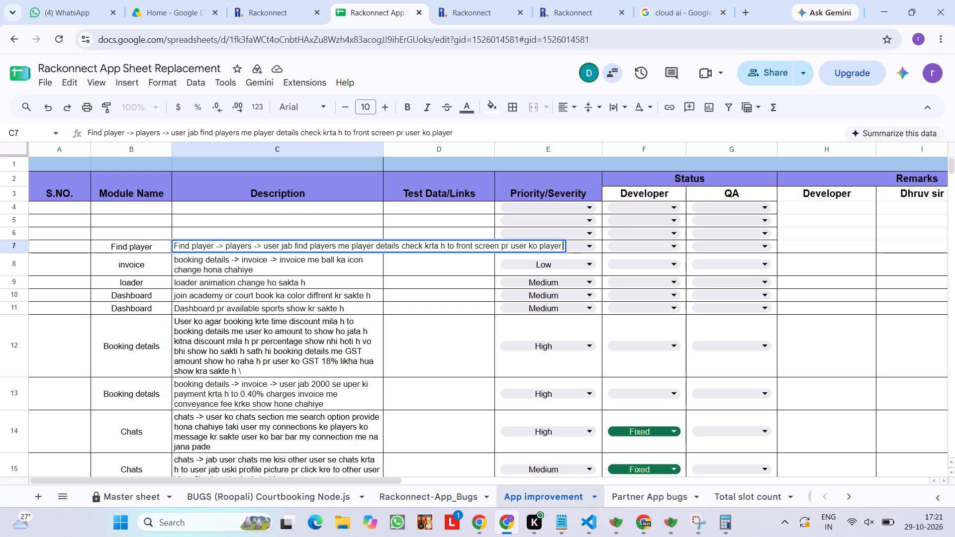
{"action": "type", "text": "ka"}
{"action": "key", "text": "space"}
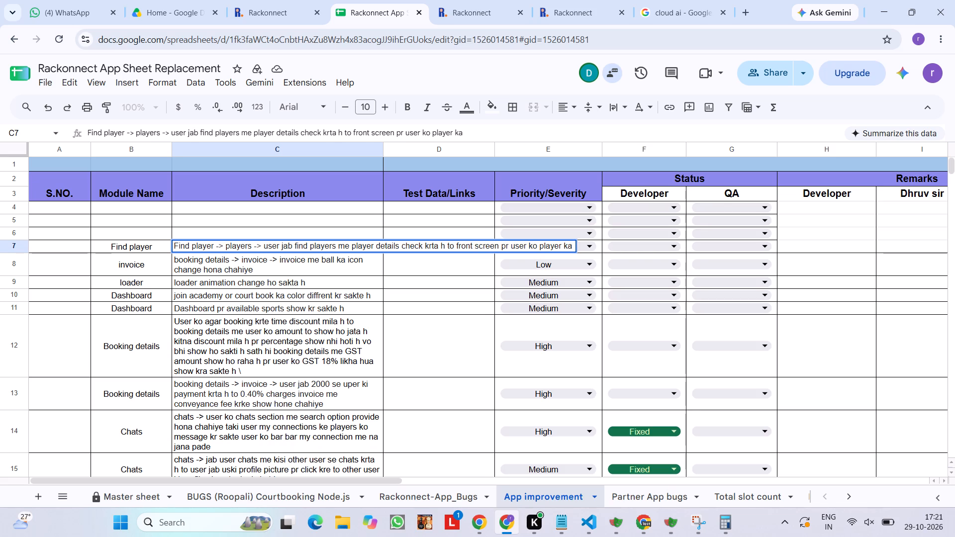
{"action": "type", "text": "loca"}
{"action": "type", "text": "tion"}
{"action": "key", "text": "space"}
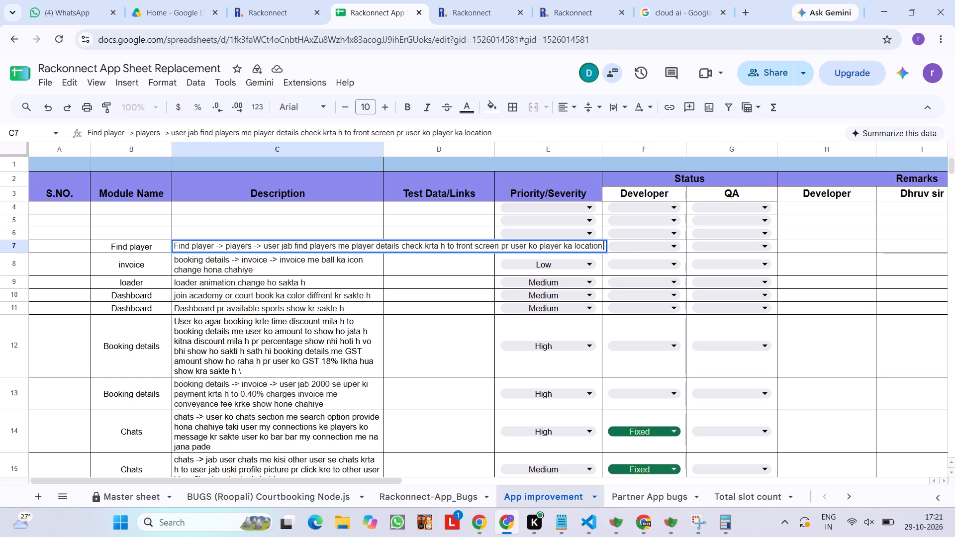
{"action": "type", "text": "or"}
{"action": "key", "text": "space"}
{"action": "type", "text": "sports"}
{"action": "key", "text": "space"}
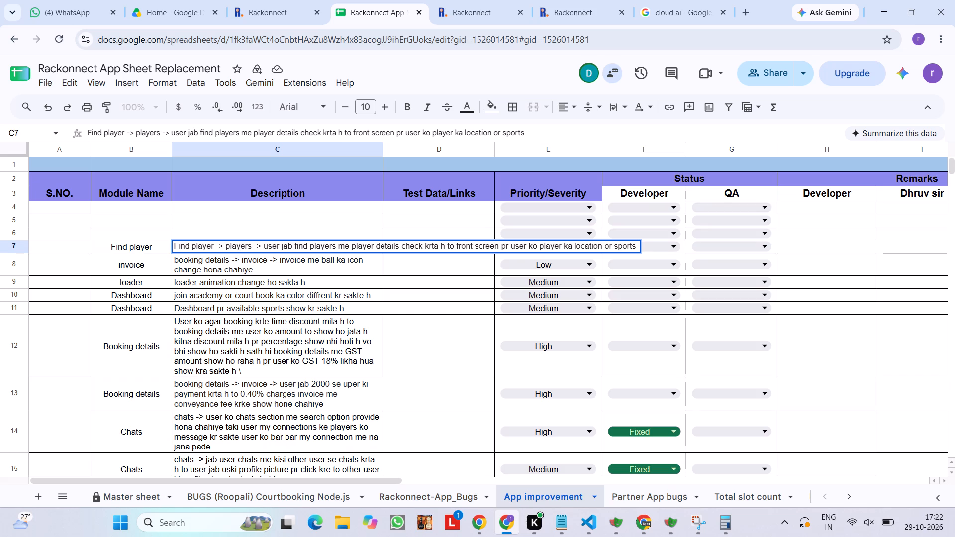
{"action": "type", "text": "shoe"}
{"action": "key", "text": "space"}
{"action": "key", "text": "BackSpace"}
{"action": "key", "text": "BackSpace"}
{"action": "type", "text": "w hoti h"}
{"action": "key", "text": "space"}
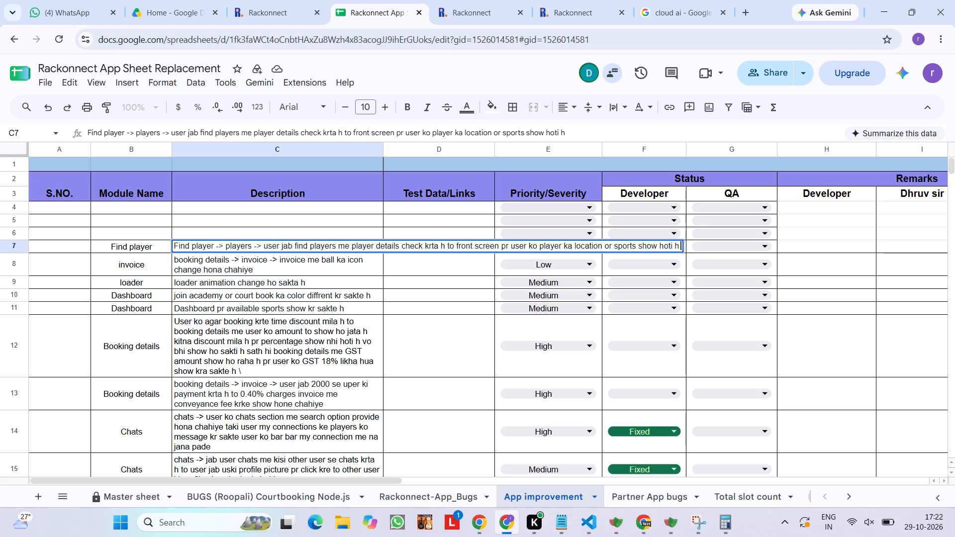
Finish the row 7 Find player description with "vo details ander bhi show honi chahiye jab player ki profile open ho".
{"action": "type", "text": "vo details"}
{"action": "key", "text": "space"}
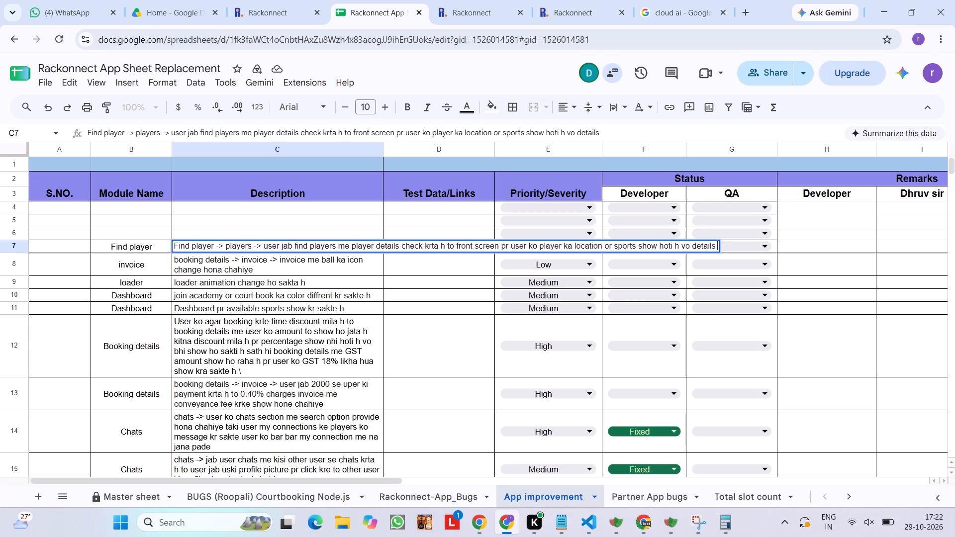
{"action": "type", "text": "ander bhi show honi chahiye jab user"}
{"action": "key", "text": "BackSpace"}
{"action": "key", "text": "BackSpace"}
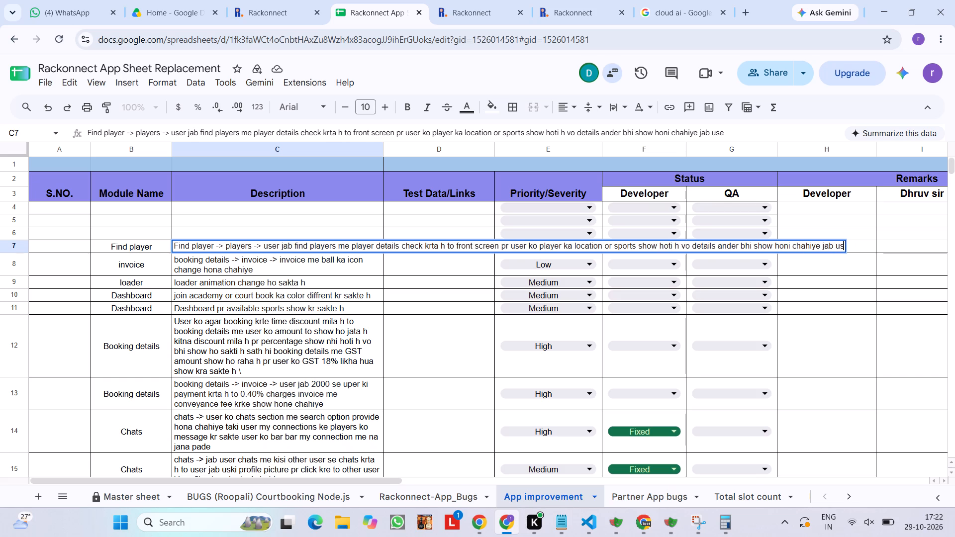
{"action": "key", "text": "BackSpace"}
{"action": "key", "text": "BackSpace"}
{"action": "type", "text": "player ki"}
{"action": "key", "text": "space"}
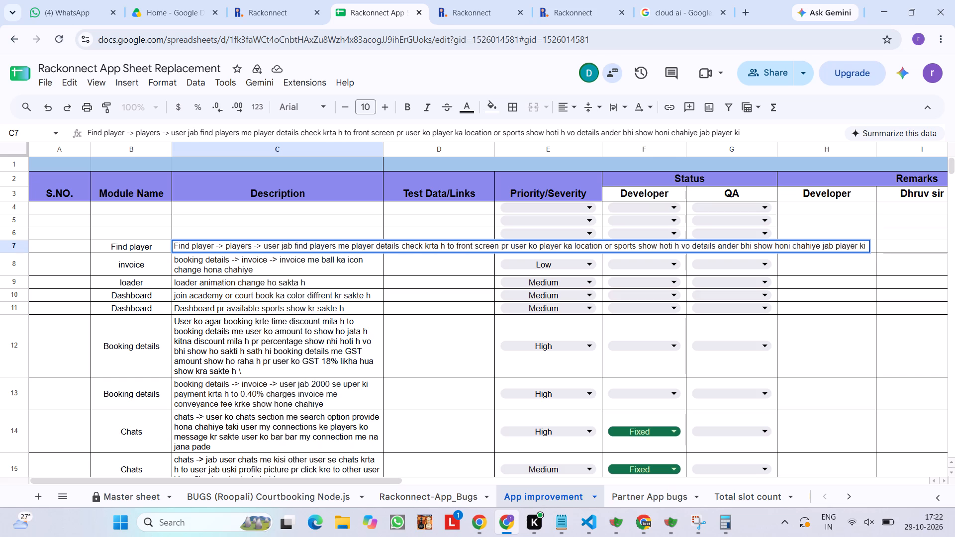
{"action": "type", "text": "profile"}
{"action": "key", "text": "space"}
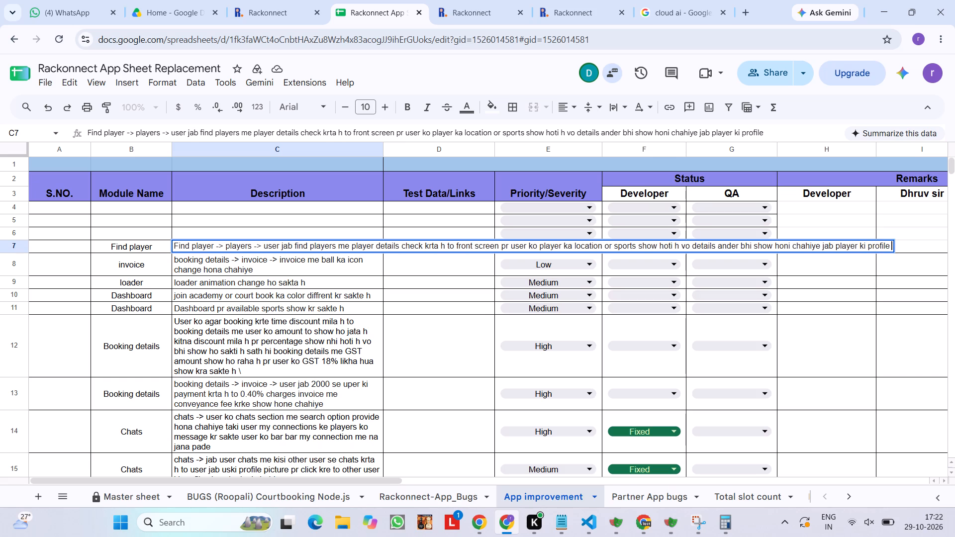
{"action": "type", "text": "open ho"}
{"action": "key", "text": "space"}
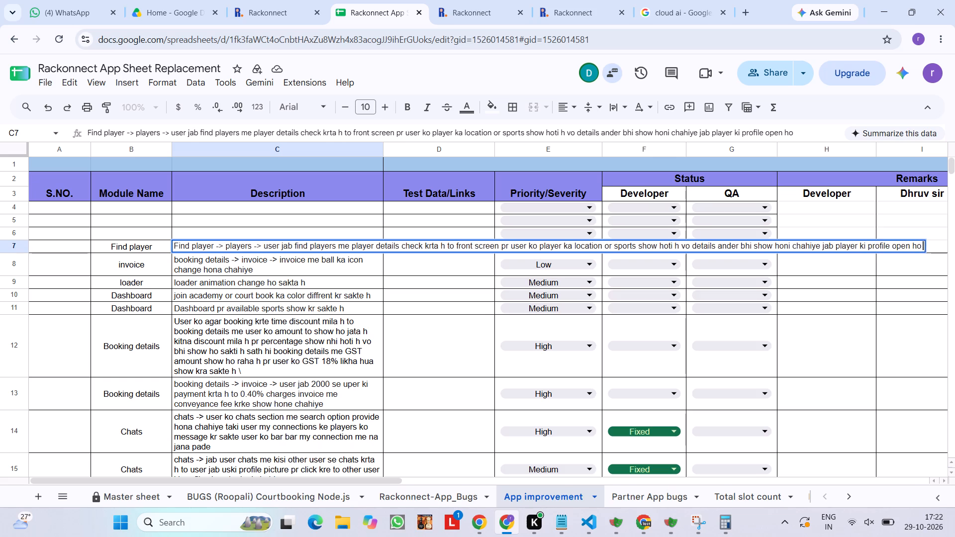
{"action": "key", "text": "Return"}
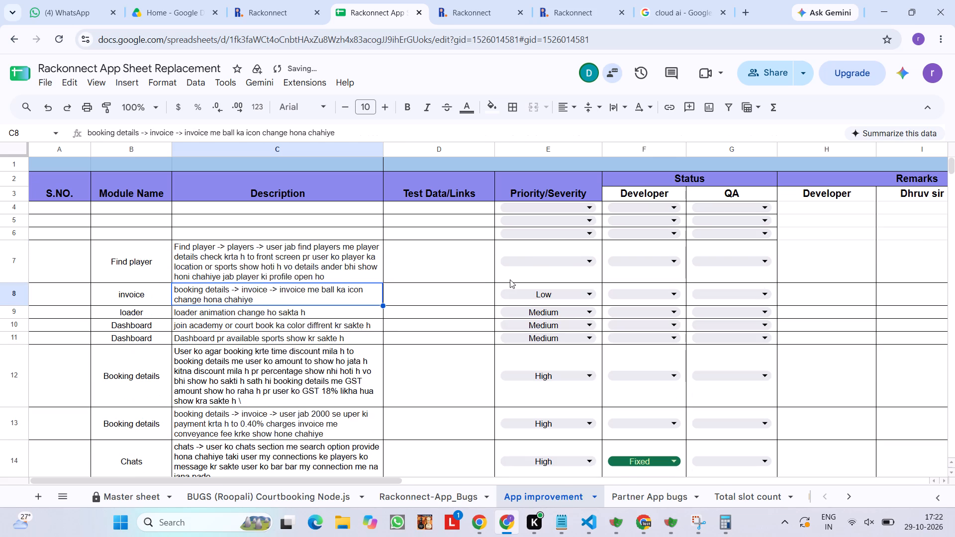
Set the Priority/Severity of the row 7 Find player entry to Medium.
{"action": "left_click", "coordinate": [558, 265]}
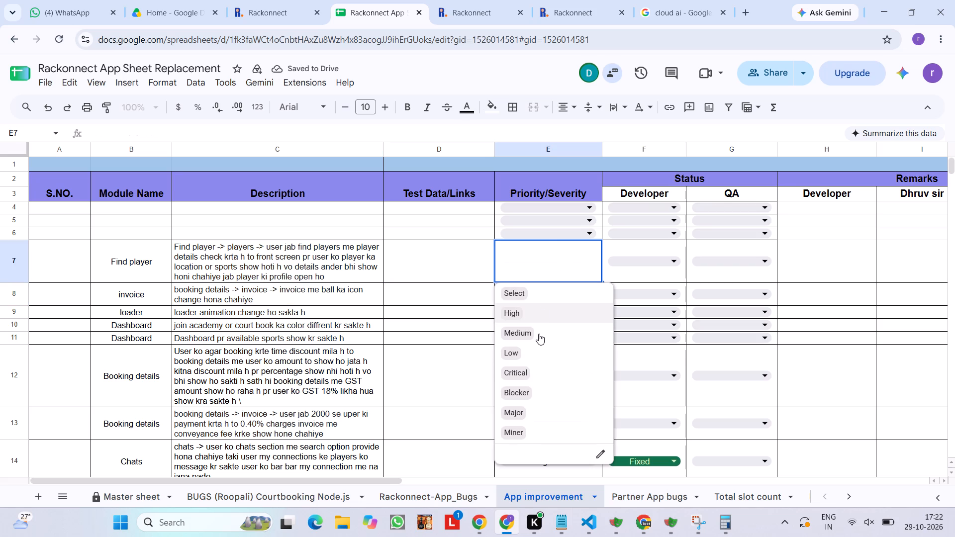
{"action": "left_click", "coordinate": [539, 334]}
{"action": "left_click", "coordinate": [724, 257]}
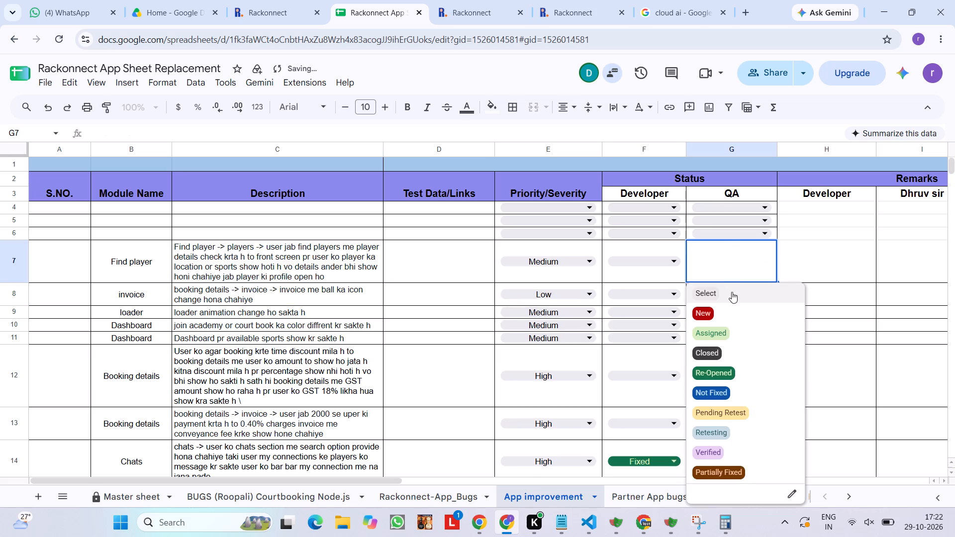
{"action": "left_click", "coordinate": [399, 251]}
{"action": "left_click", "coordinate": [138, 236]}
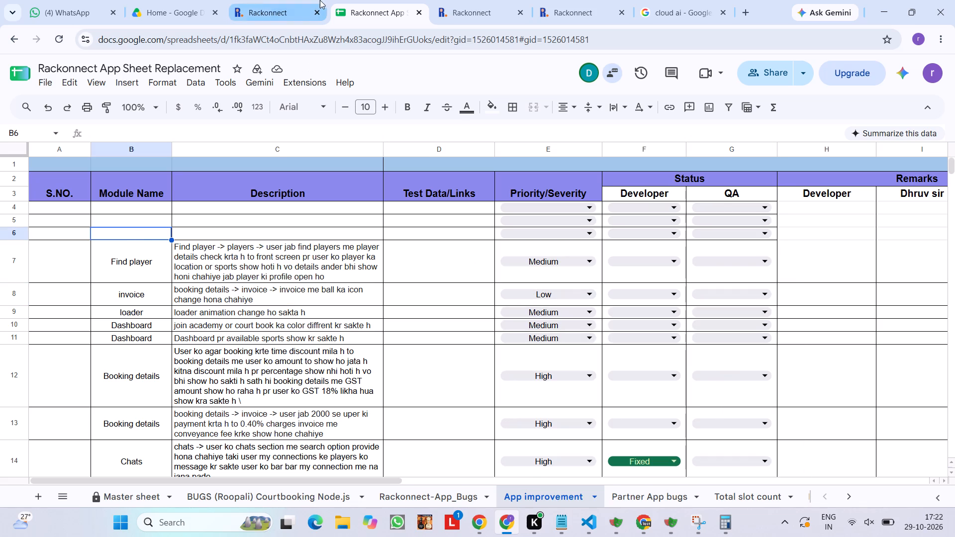
Check the open Rackonnect Manage Slots page and bring up the staging site's Finance transactions list.
{"action": "left_click", "coordinate": [301, 0]}
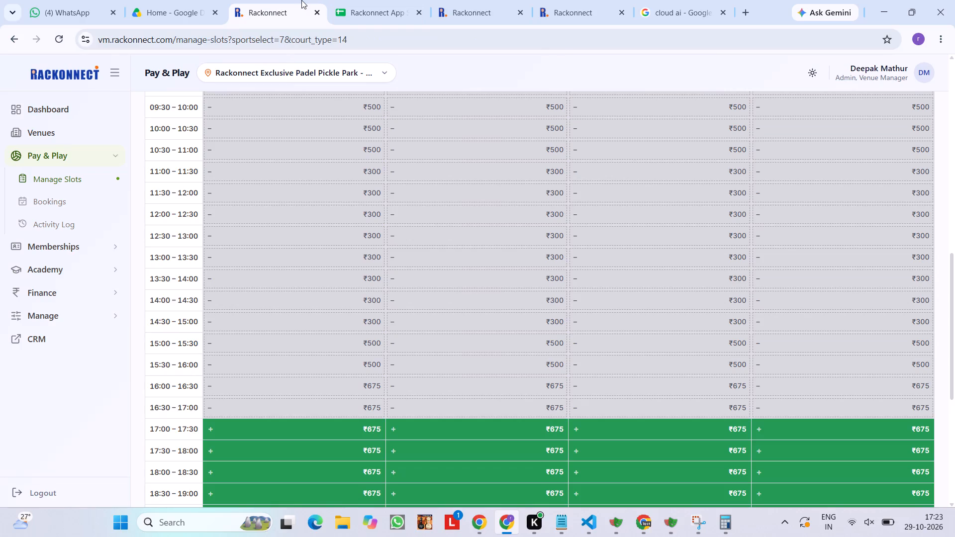
{"action": "left_click", "coordinate": [477, 0]}
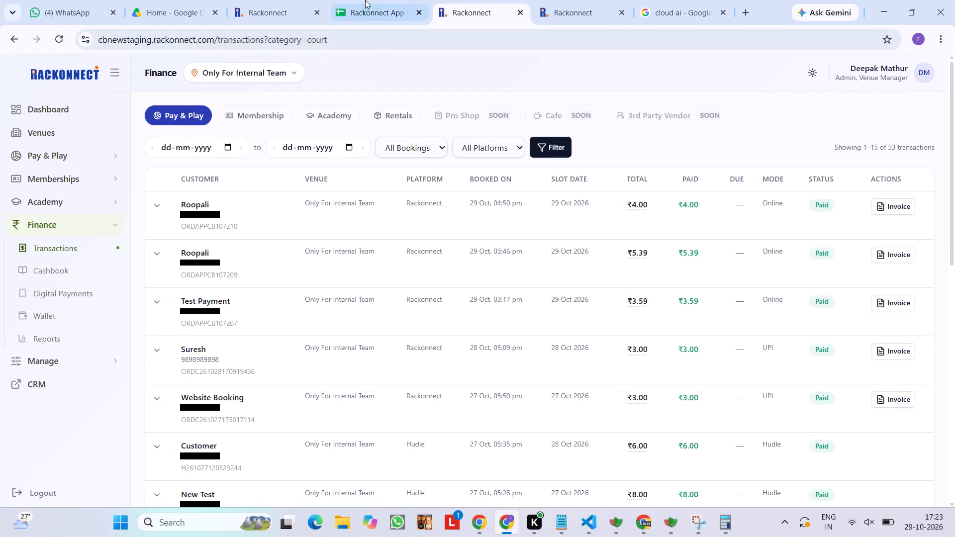
{"action": "left_click", "coordinate": [360, 2]}
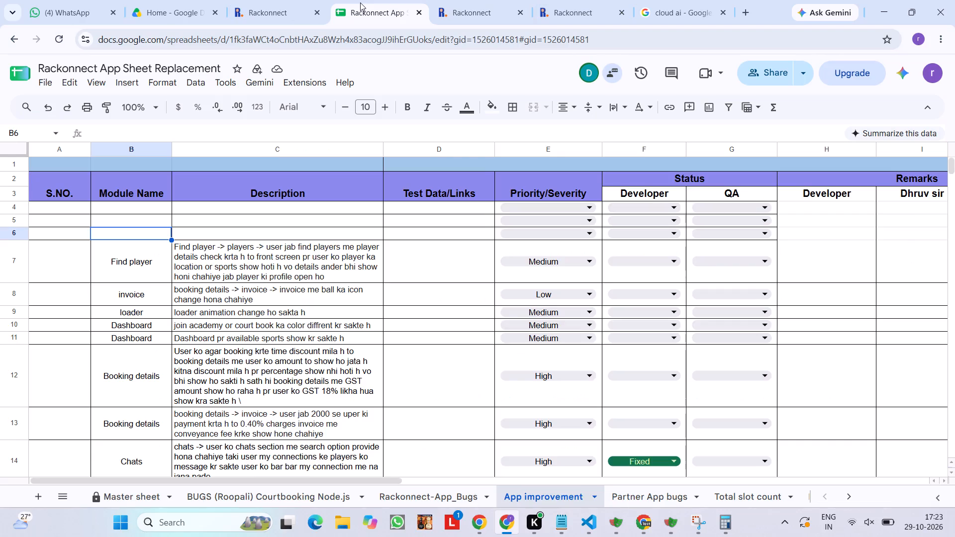
{"action": "left_click", "coordinate": [432, 0]}
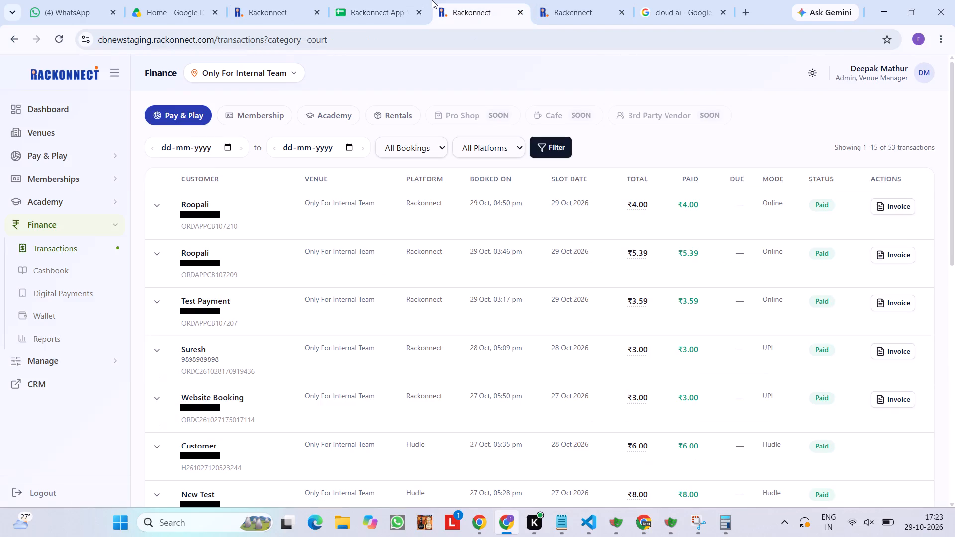
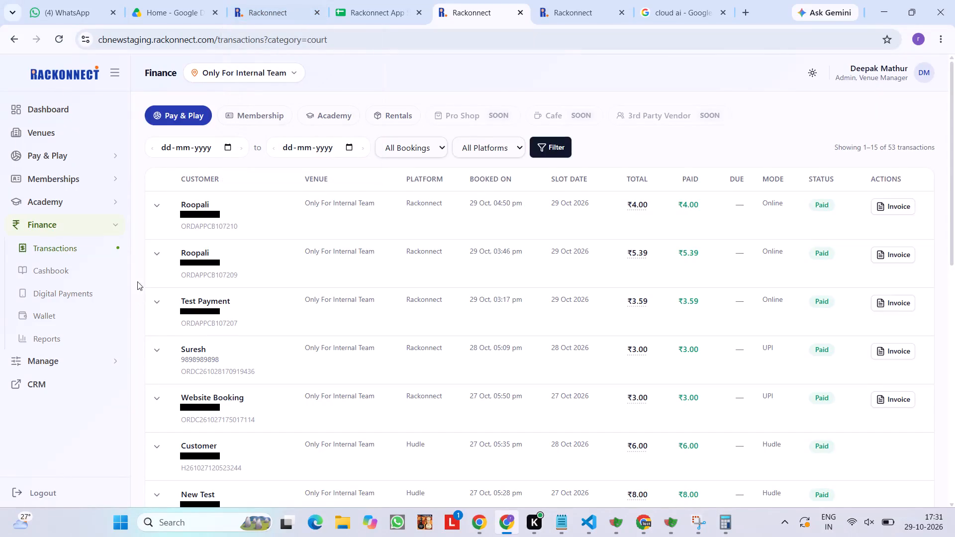
Refresh the Finance transactions list and expand the booked slots of the 29 Oct, 04:50 pm transaction.
{"action": "key", "text": "F5"}
{"action": "left_click", "coordinate": [266, 159]}
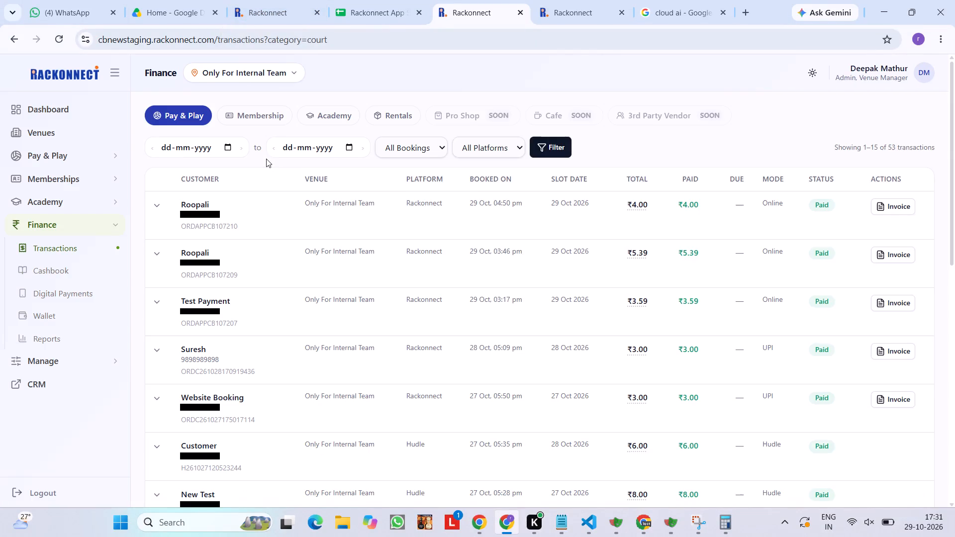
{"action": "left_click", "coordinate": [150, 202]}
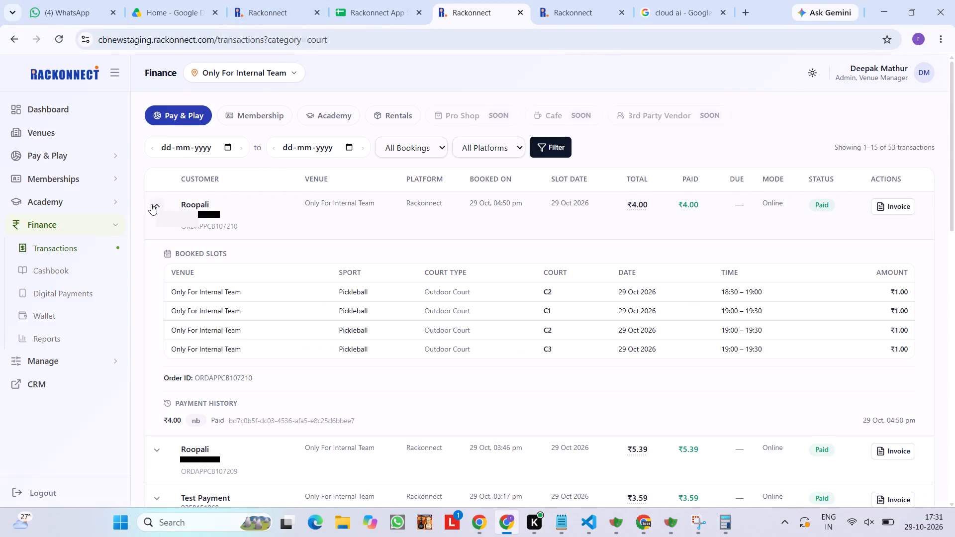
{"action": "left_click", "coordinate": [151, 204]}
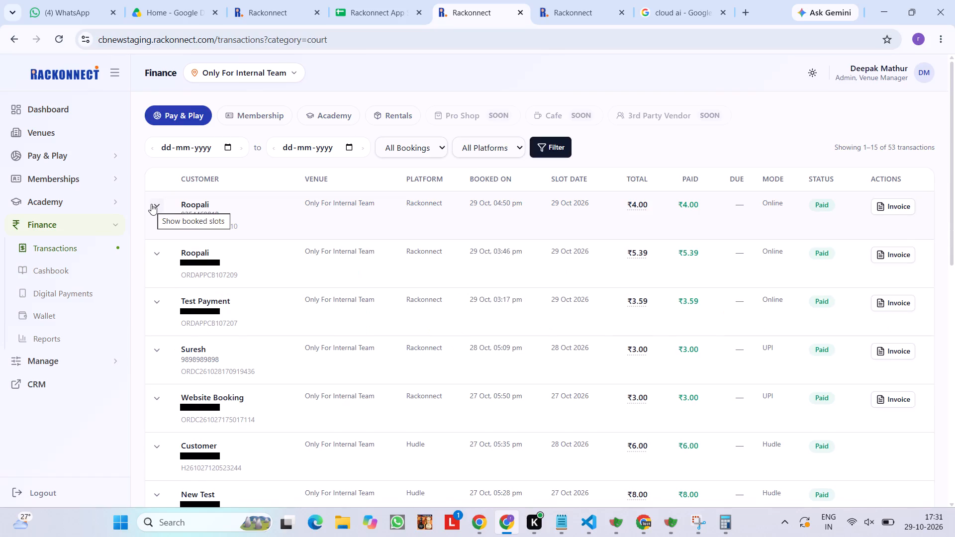
{"action": "left_click", "coordinate": [151, 204]}
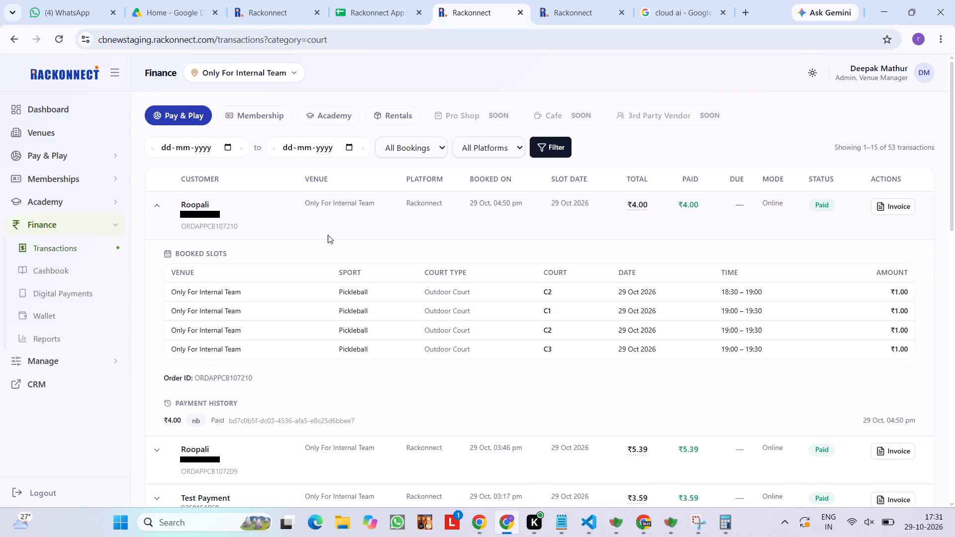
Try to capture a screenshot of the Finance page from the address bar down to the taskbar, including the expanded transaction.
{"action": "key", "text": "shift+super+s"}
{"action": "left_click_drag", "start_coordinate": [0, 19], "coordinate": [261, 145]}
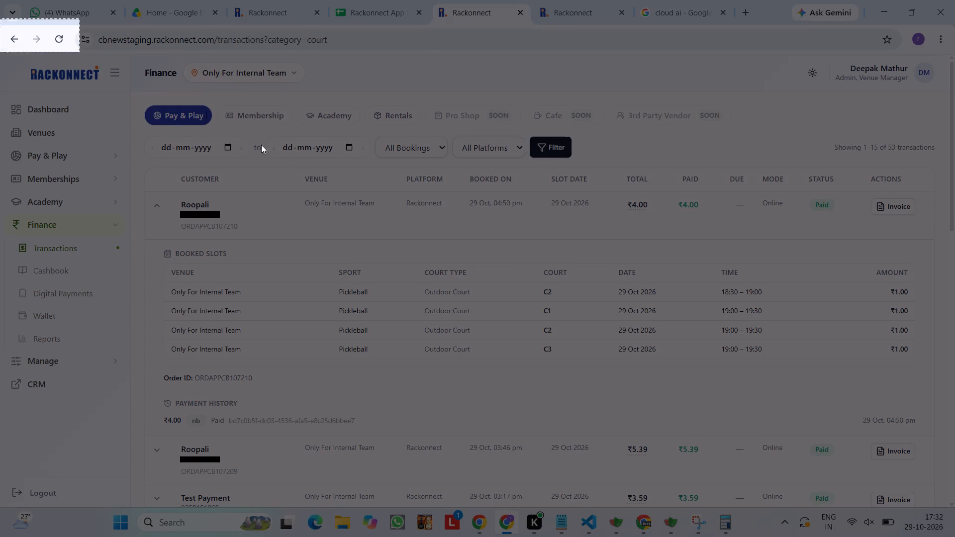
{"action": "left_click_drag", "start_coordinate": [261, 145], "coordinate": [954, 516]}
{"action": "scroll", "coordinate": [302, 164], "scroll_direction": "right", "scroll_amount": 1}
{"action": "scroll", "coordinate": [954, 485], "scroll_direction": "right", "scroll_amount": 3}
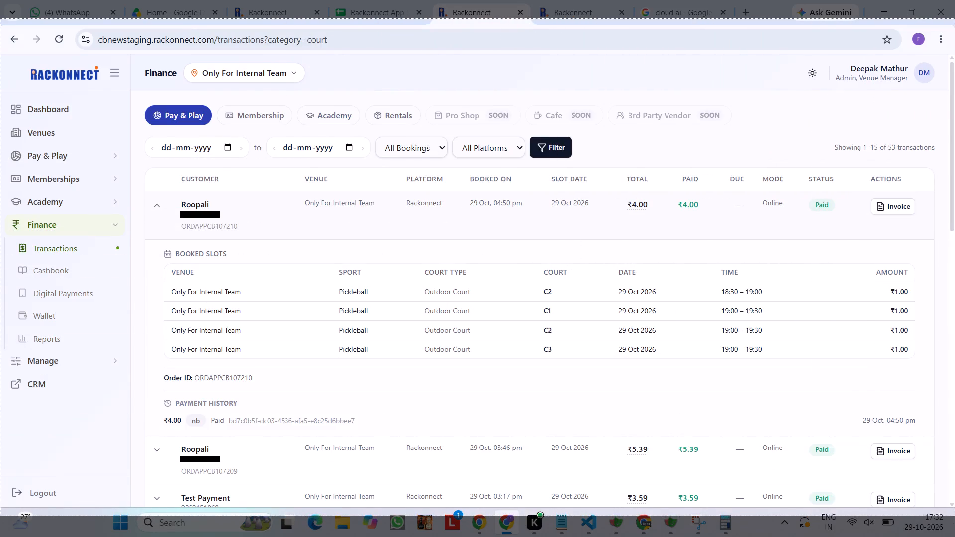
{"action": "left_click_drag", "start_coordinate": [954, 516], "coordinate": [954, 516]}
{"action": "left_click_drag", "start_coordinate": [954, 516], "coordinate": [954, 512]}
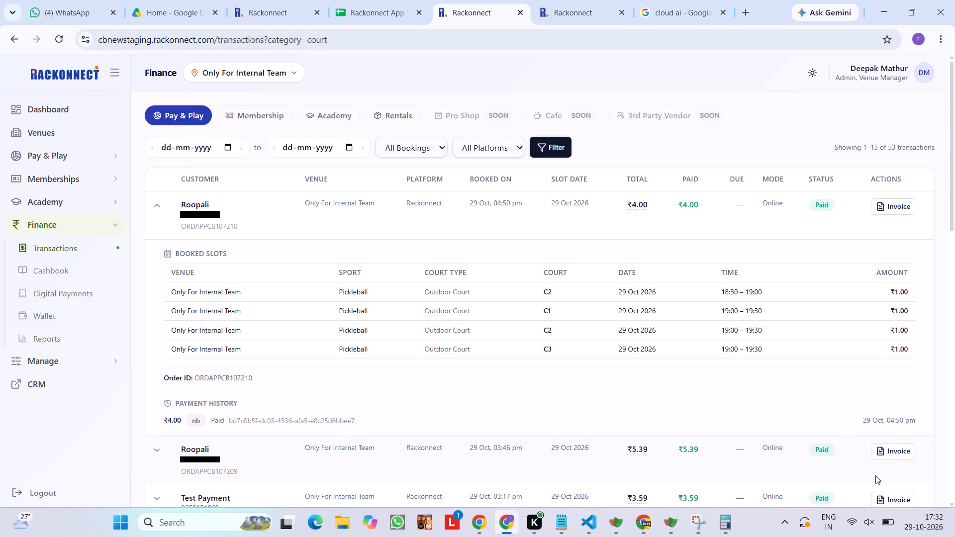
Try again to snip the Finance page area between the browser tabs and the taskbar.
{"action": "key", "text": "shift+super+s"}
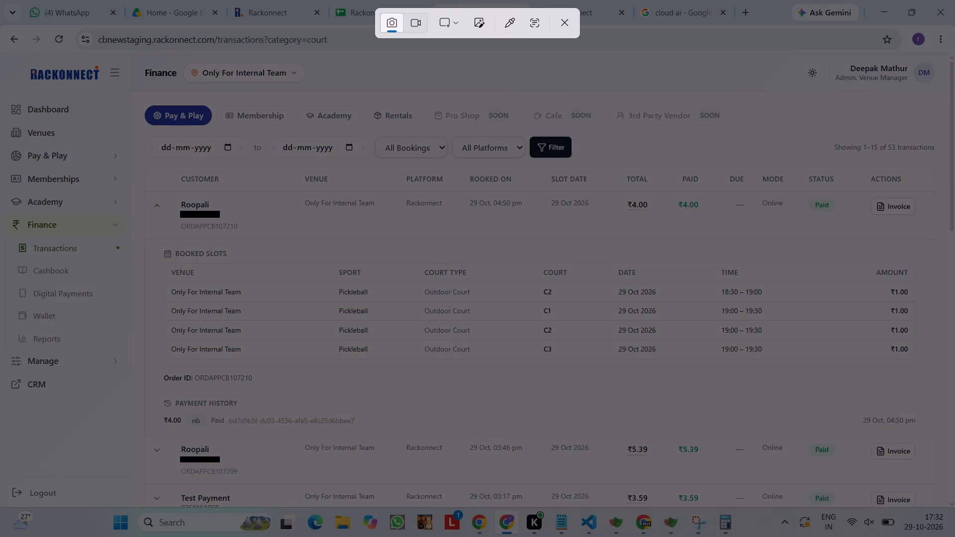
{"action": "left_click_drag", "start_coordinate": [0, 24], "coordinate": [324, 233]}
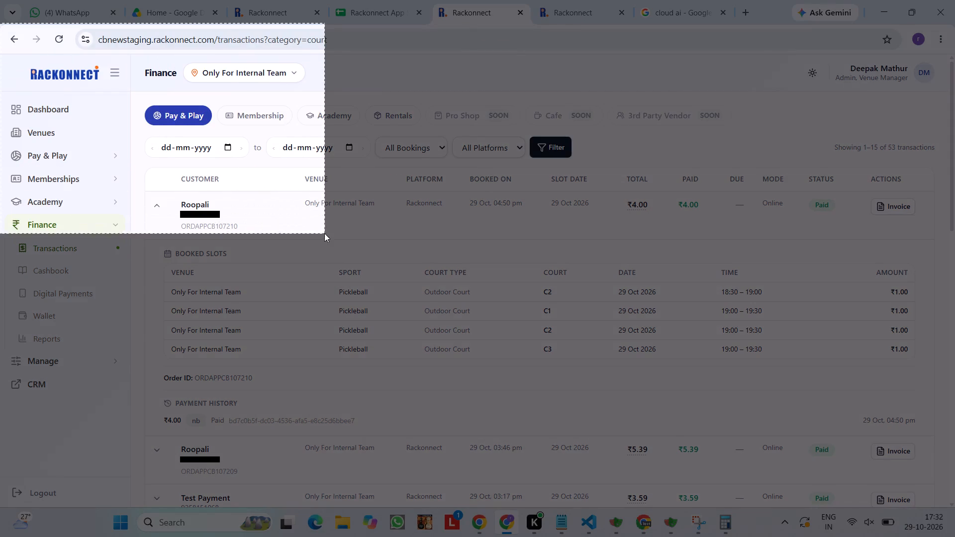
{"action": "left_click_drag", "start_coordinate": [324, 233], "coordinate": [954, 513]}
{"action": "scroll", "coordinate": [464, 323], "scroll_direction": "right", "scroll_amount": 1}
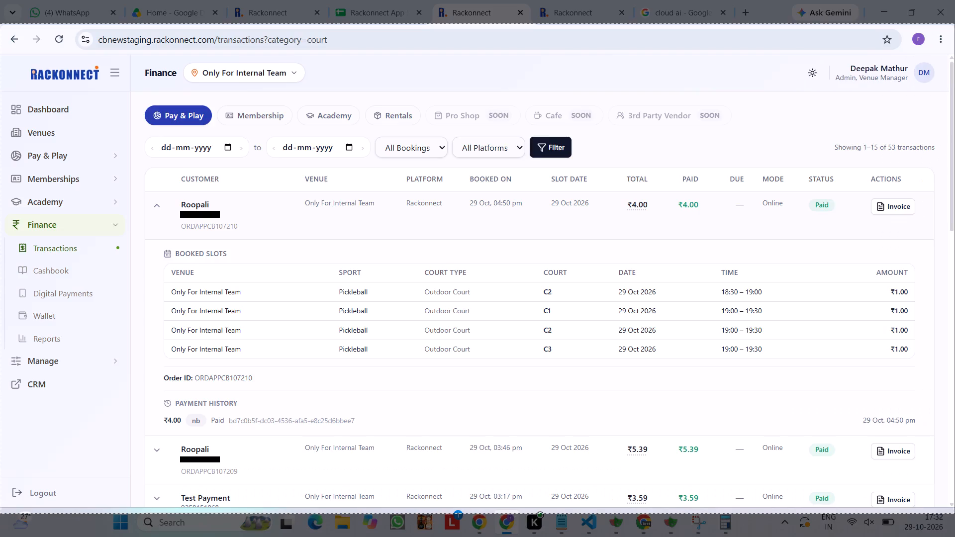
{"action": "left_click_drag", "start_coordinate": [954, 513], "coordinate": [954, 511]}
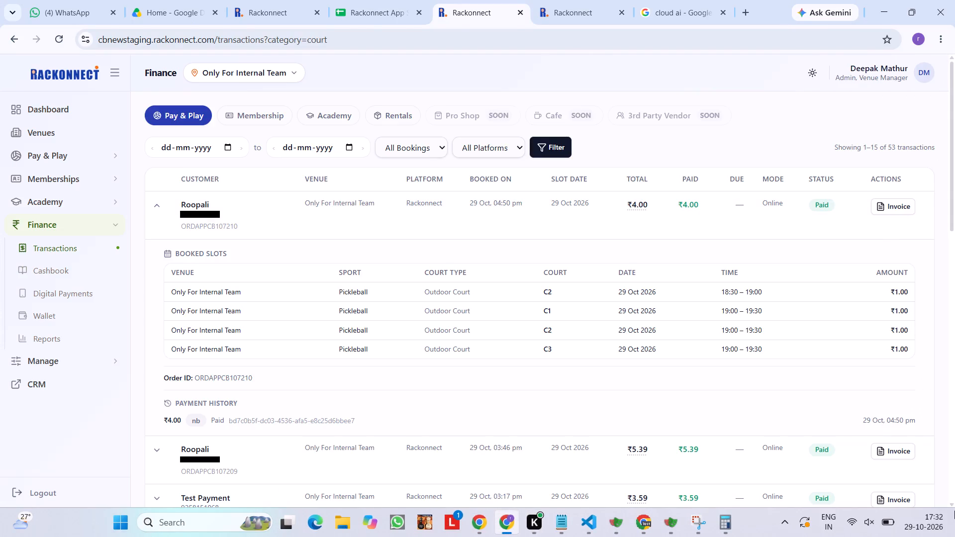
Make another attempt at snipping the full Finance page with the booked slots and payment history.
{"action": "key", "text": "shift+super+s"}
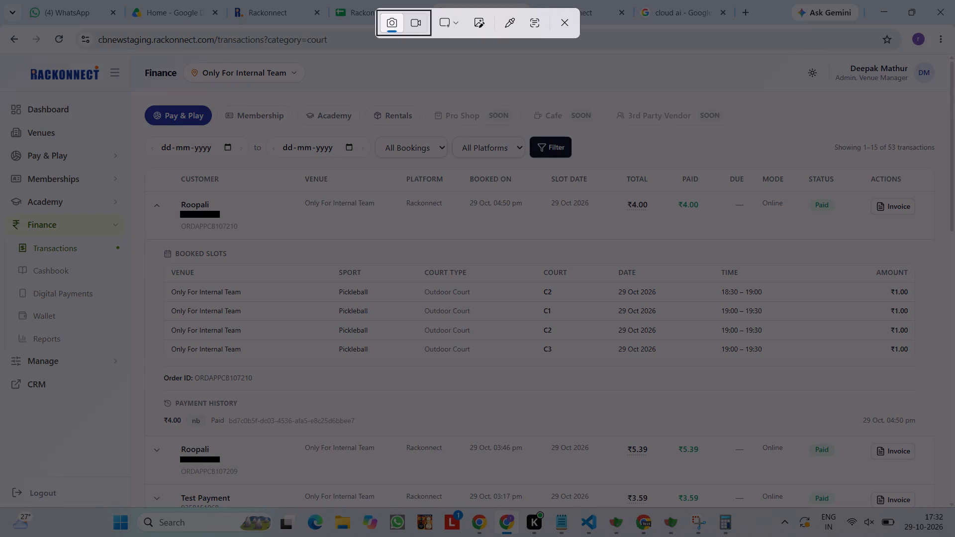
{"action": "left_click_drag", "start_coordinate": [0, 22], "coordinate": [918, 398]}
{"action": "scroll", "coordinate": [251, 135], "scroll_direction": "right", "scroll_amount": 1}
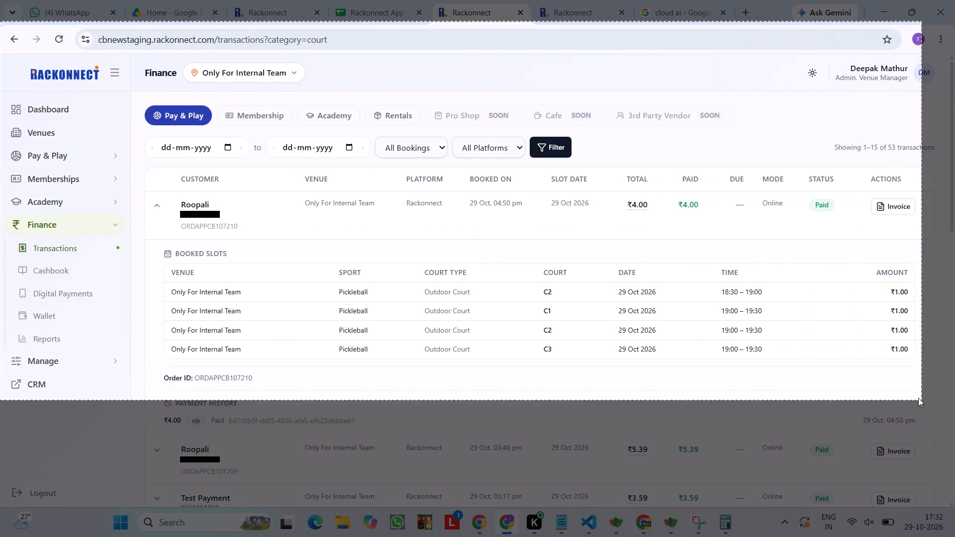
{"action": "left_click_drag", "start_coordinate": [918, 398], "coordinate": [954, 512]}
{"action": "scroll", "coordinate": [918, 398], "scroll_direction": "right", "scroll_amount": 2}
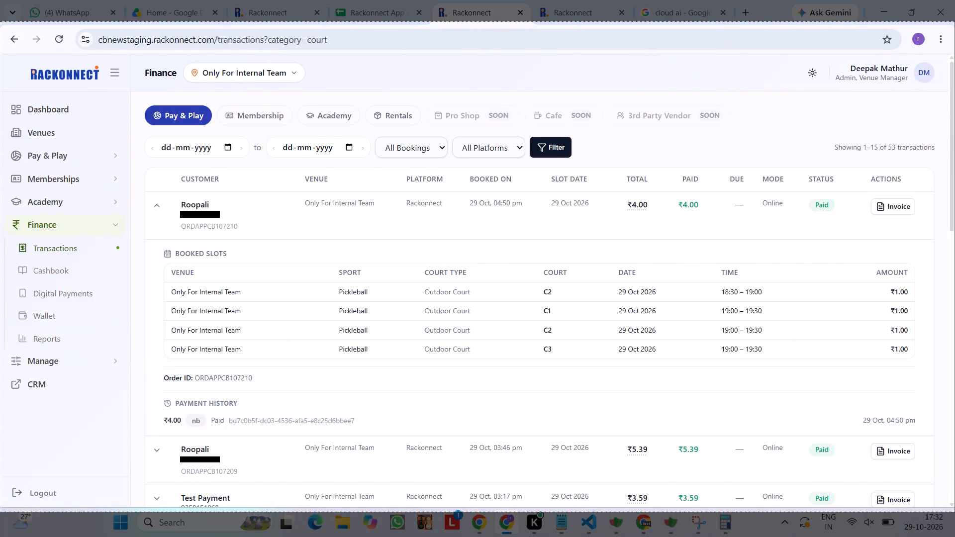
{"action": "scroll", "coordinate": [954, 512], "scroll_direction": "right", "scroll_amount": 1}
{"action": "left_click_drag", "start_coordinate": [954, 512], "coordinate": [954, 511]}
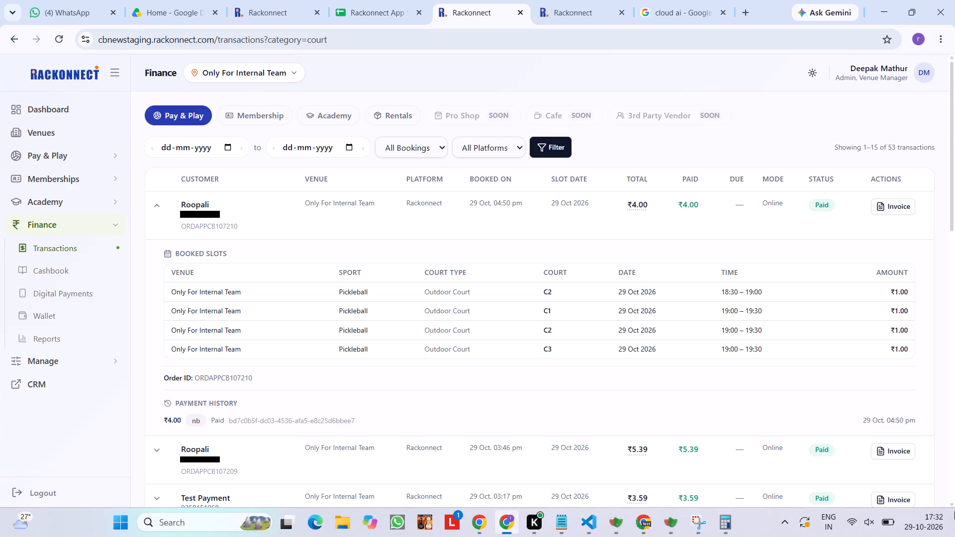
Snip the Finance page with the expanded transaction, address bar included, and open the capture for markup in Snipping Tool.
{"action": "key", "text": "shift+super+s"}
{"action": "left_click_drag", "start_coordinate": [954, 511], "coordinate": [40, 271]}
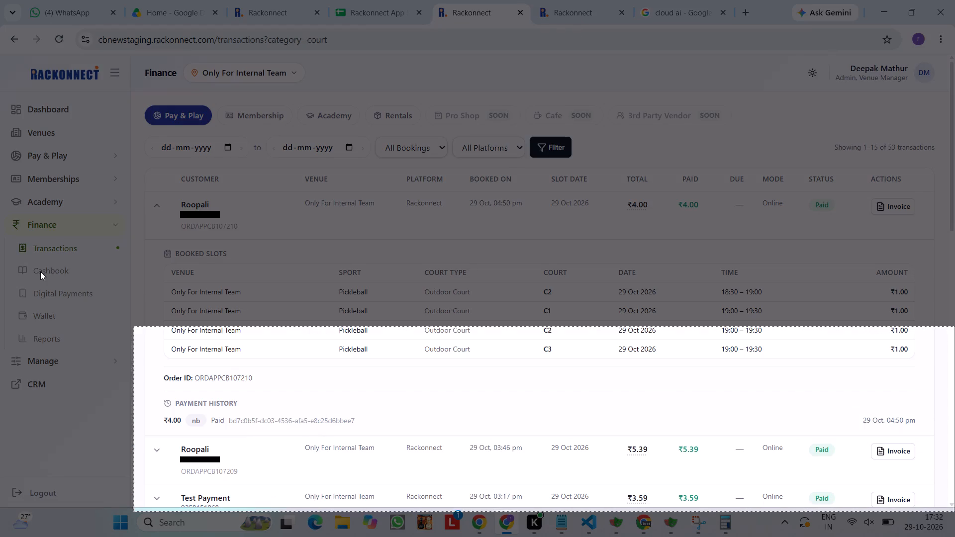
{"action": "left_click_drag", "start_coordinate": [40, 271], "coordinate": [0, 19]}
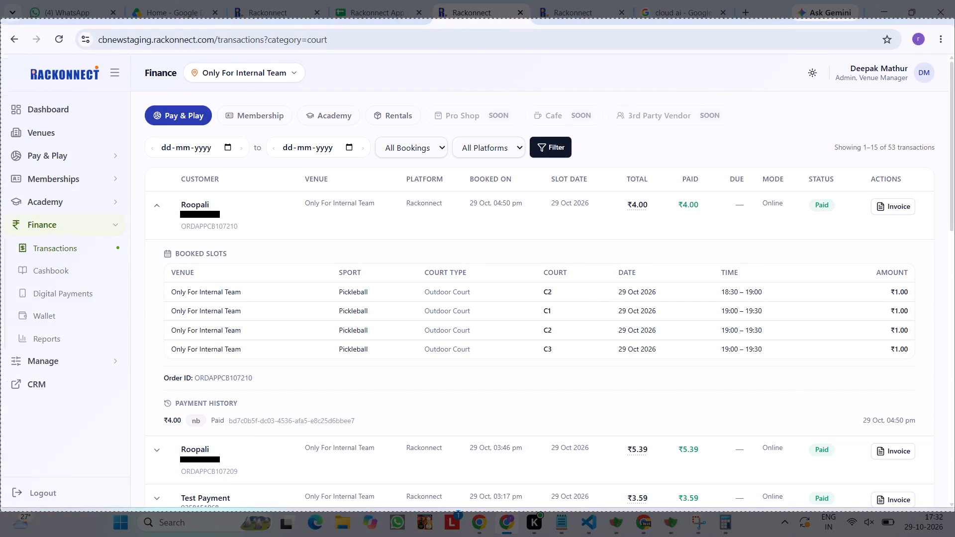
{"action": "left_click_drag", "start_coordinate": [0, 19], "coordinate": [0, 20]}
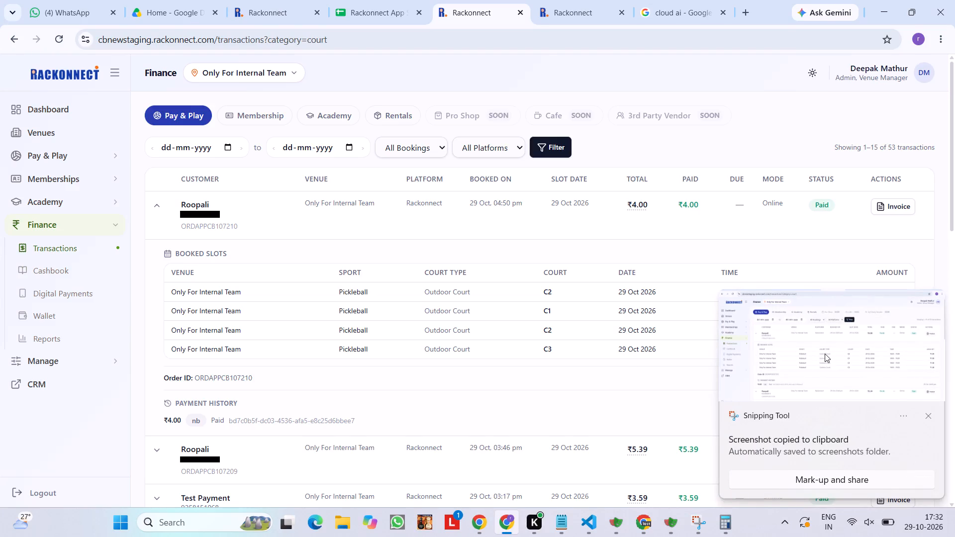
{"action": "left_click", "coordinate": [825, 354]}
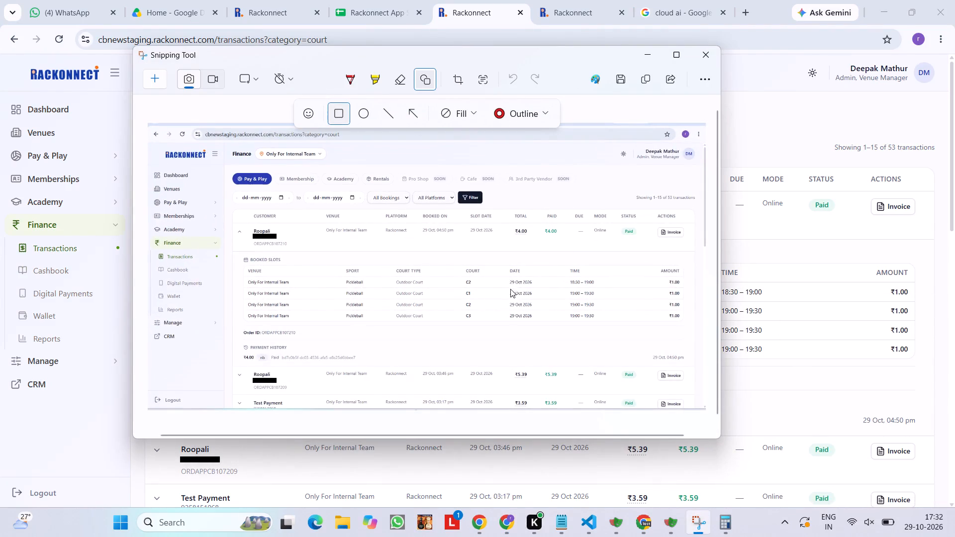
Draw red arrows on the screenshot pointing to the Online mode of the first three transactions.
{"action": "left_click", "coordinate": [410, 112]}
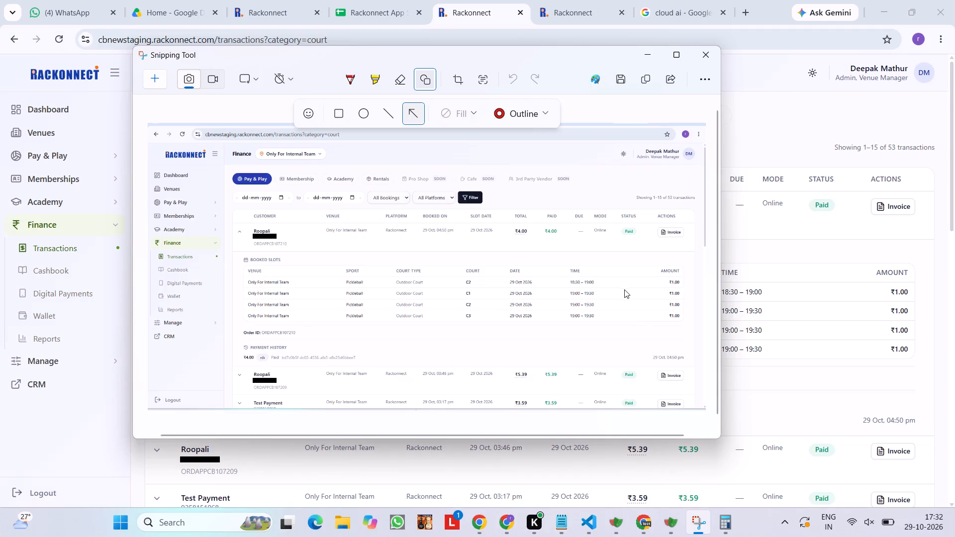
{"action": "left_click_drag", "start_coordinate": [624, 288], "coordinate": [604, 239]}
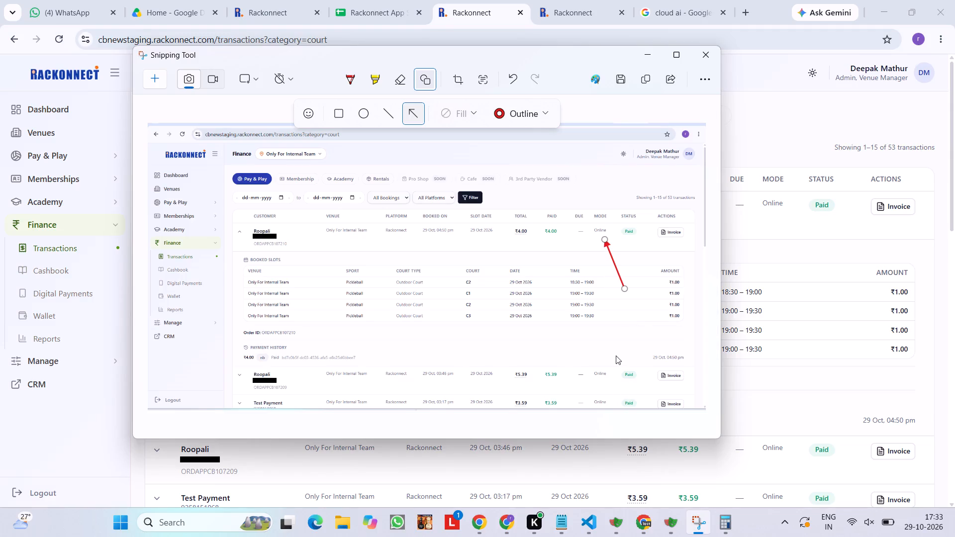
{"action": "left_click_drag", "start_coordinate": [620, 338], "coordinate": [603, 367]}
{"action": "left_click_drag", "start_coordinate": [573, 388], "coordinate": [593, 396]}
{"action": "left_click", "coordinate": [610, 391]}
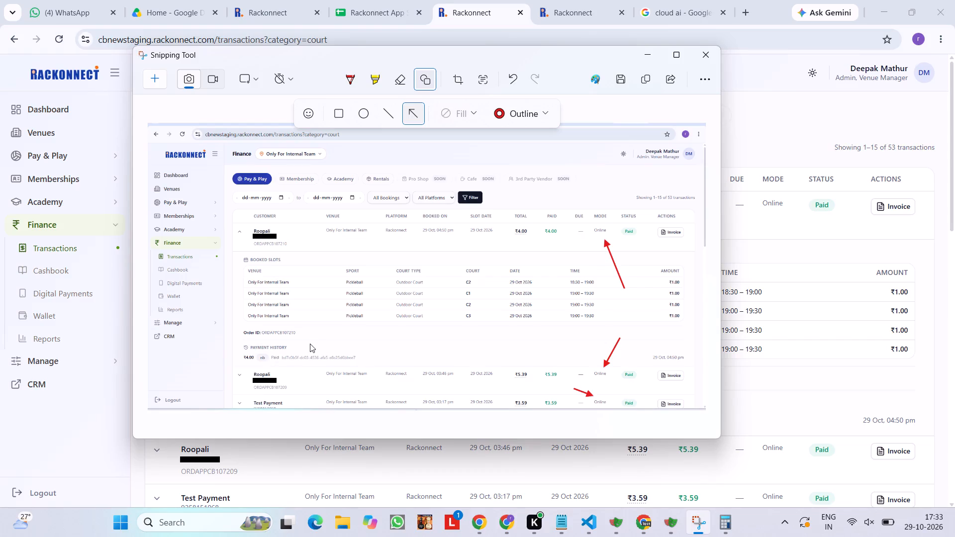
Add a red arrow pointing to the "nb" payment mode in the Payment History section.
{"action": "left_click_drag", "start_coordinate": [310, 344], "coordinate": [273, 353]}
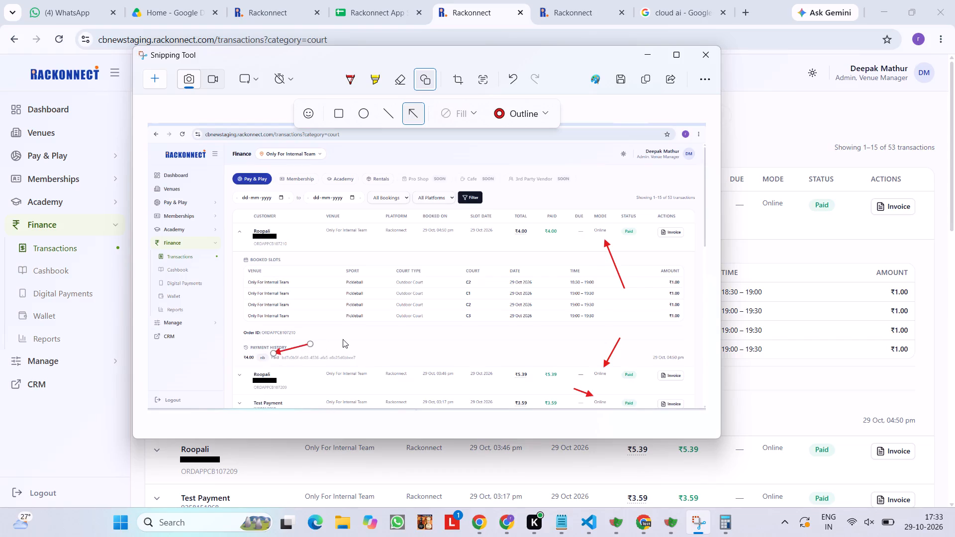
{"action": "left_click", "coordinate": [343, 339]}
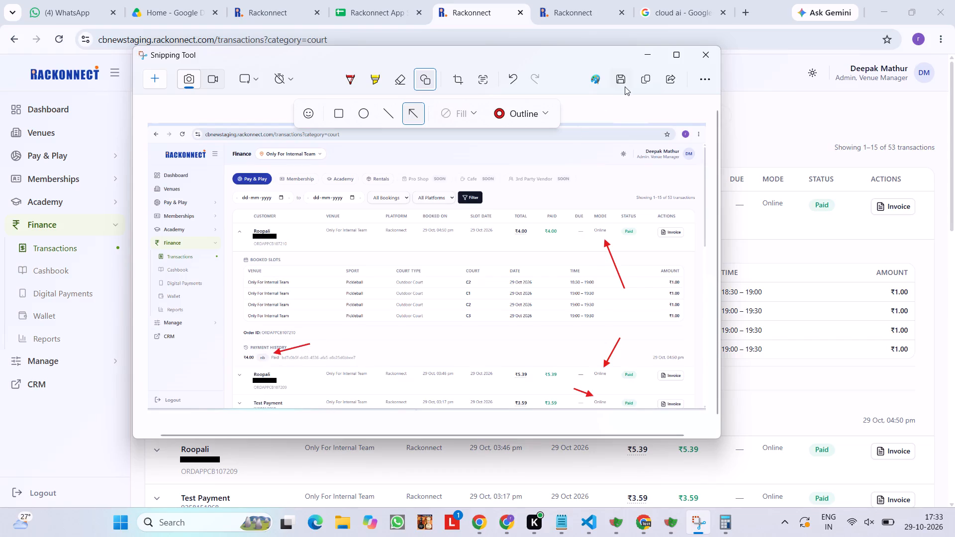
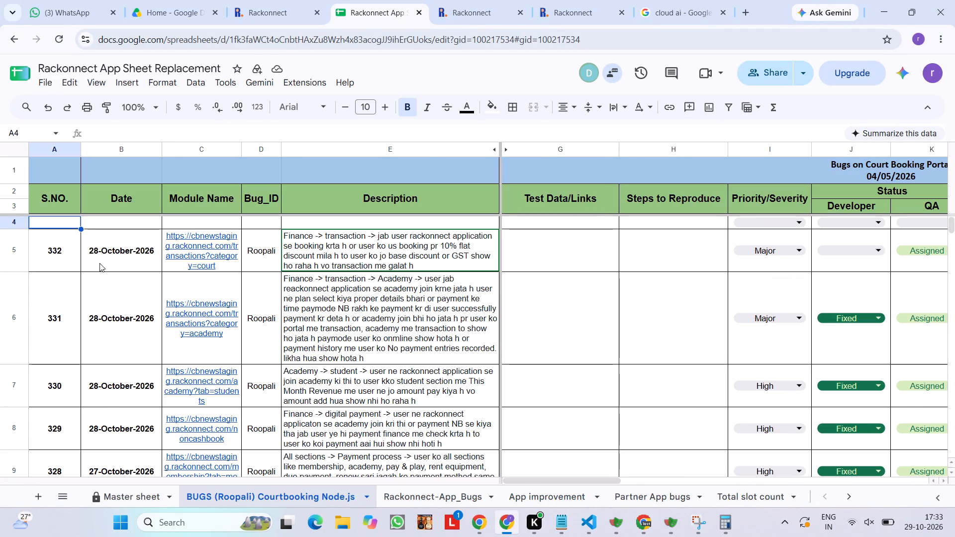
Enter serial number 333 in the empty top row and date it 29-October-2026.
{"action": "left_click", "coordinate": [68, 221]}
{"action": "type", "text": "333"}
{"action": "left_click", "coordinate": [147, 249]}
{"action": "key", "text": "ctrl+c"}
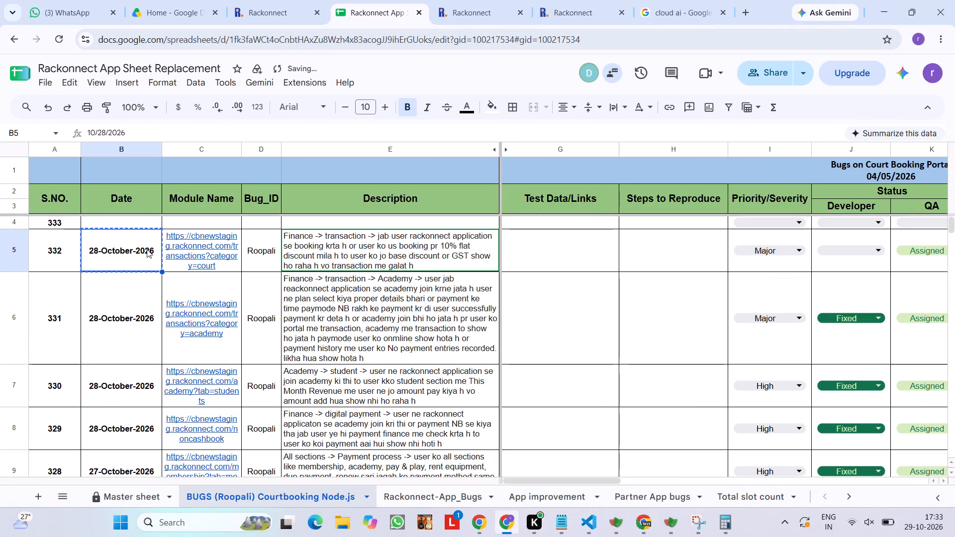
{"action": "left_click", "coordinate": [140, 224]}
{"action": "key", "text": "ctrl+v"}
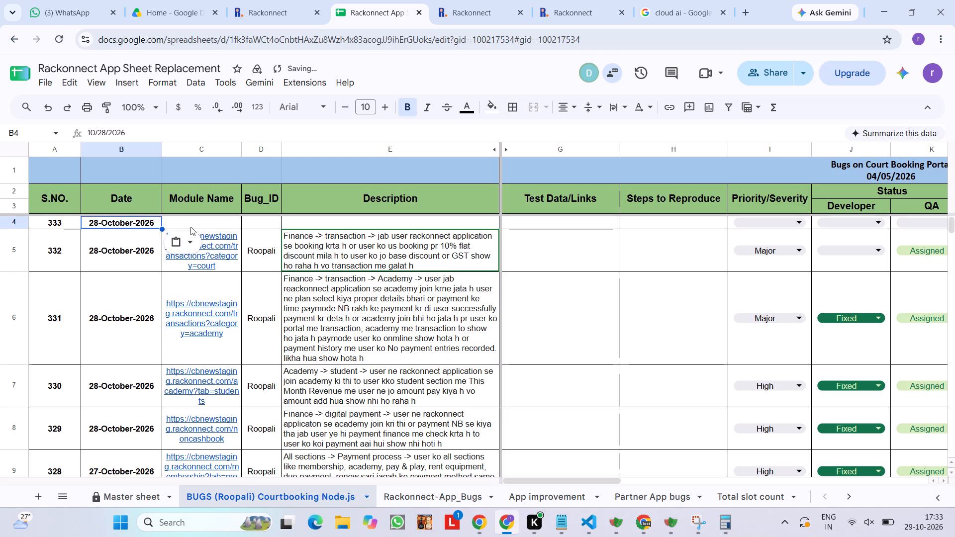
{"action": "left_click", "coordinate": [150, 224]}
{"action": "double_click", "coordinate": [150, 224]}
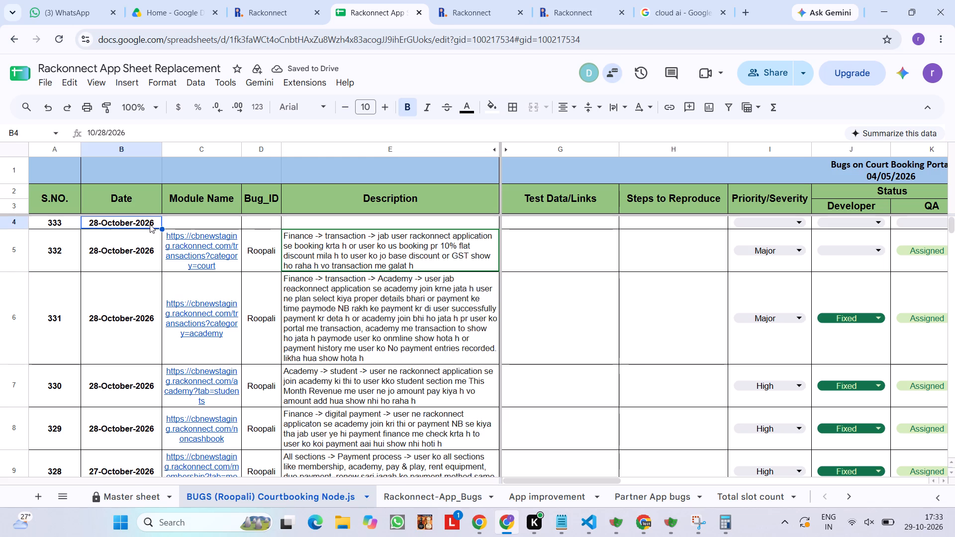
{"action": "left_click", "coordinate": [140, 345]}
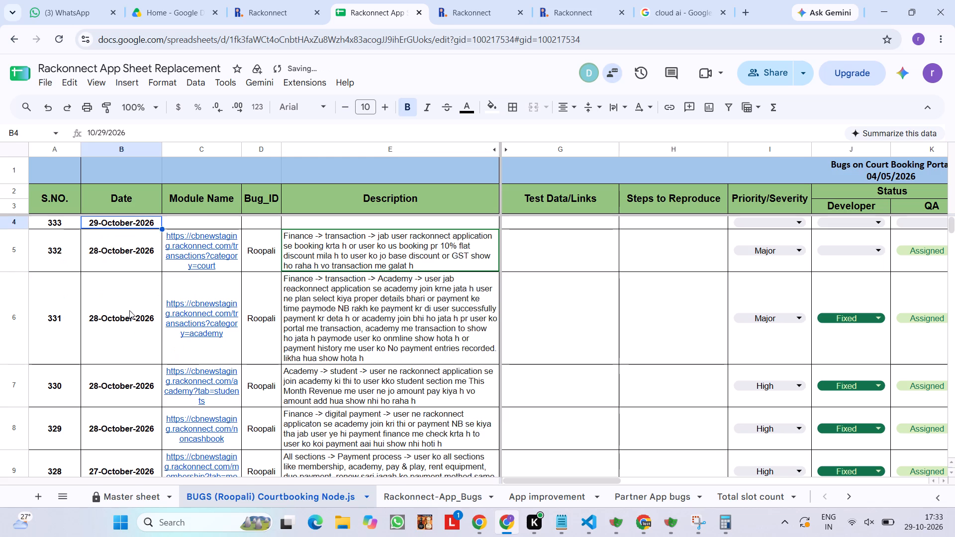
Change the dates of bugs 332 and 331 to 29-October-2026.
{"action": "double_click", "coordinate": [120, 247]}
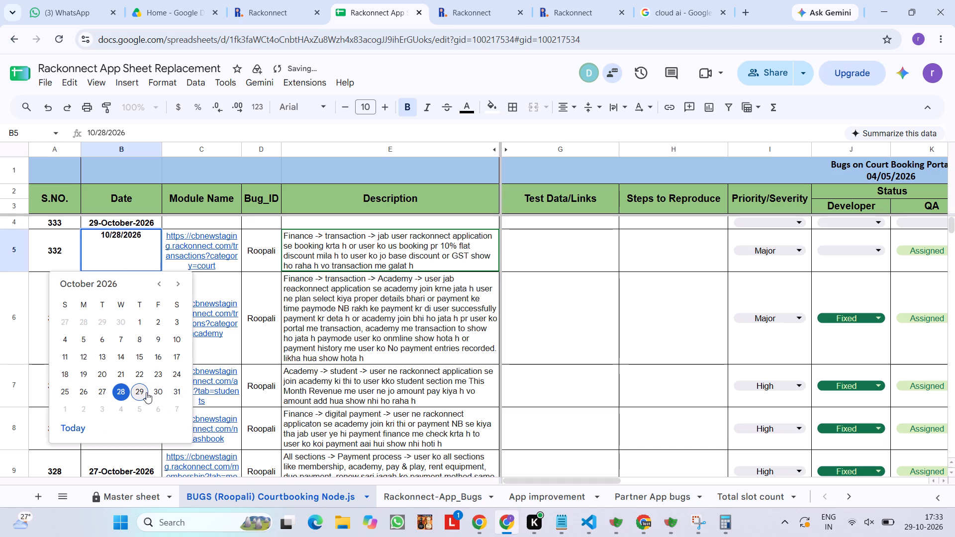
{"action": "left_click", "coordinate": [146, 392]}
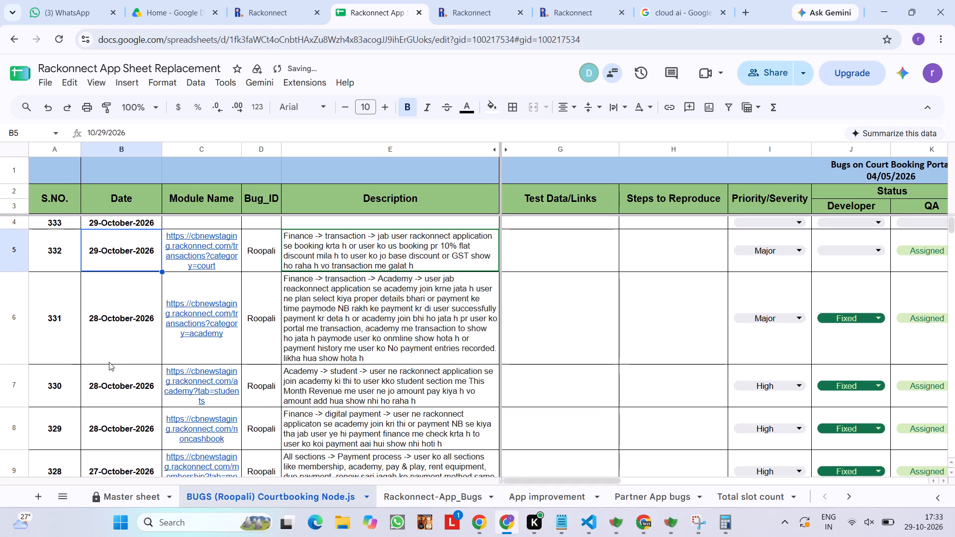
{"action": "double_click", "coordinate": [118, 311]}
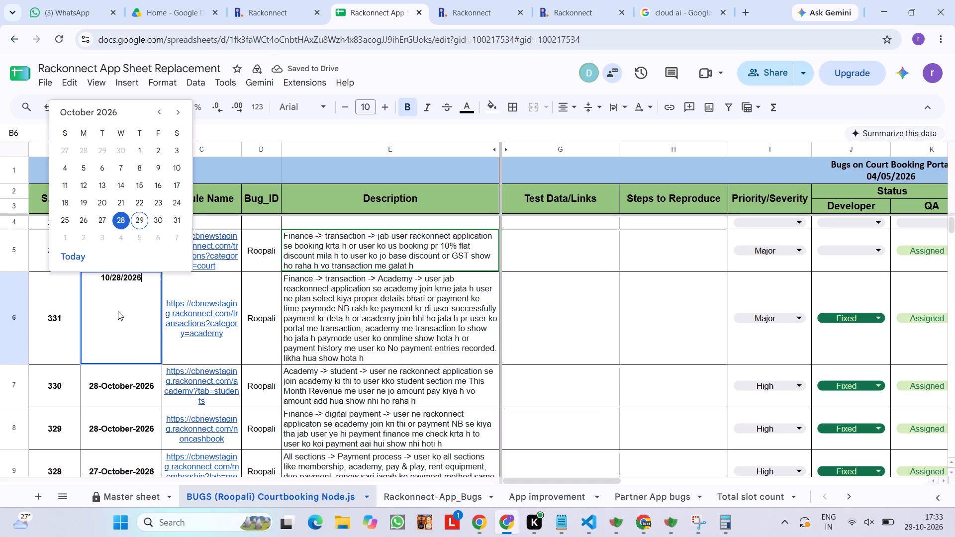
{"action": "left_click", "coordinate": [143, 222]}
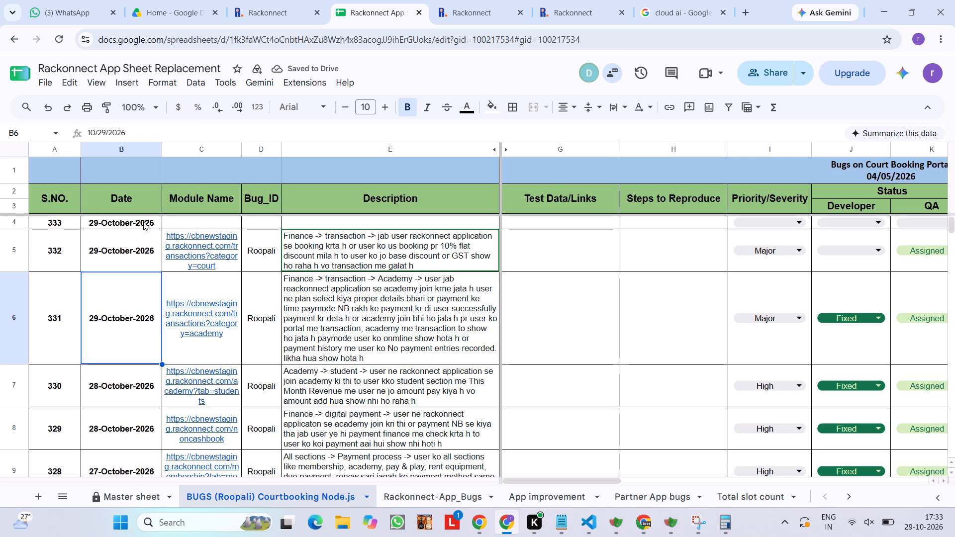
{"action": "left_click", "coordinate": [187, 220]}
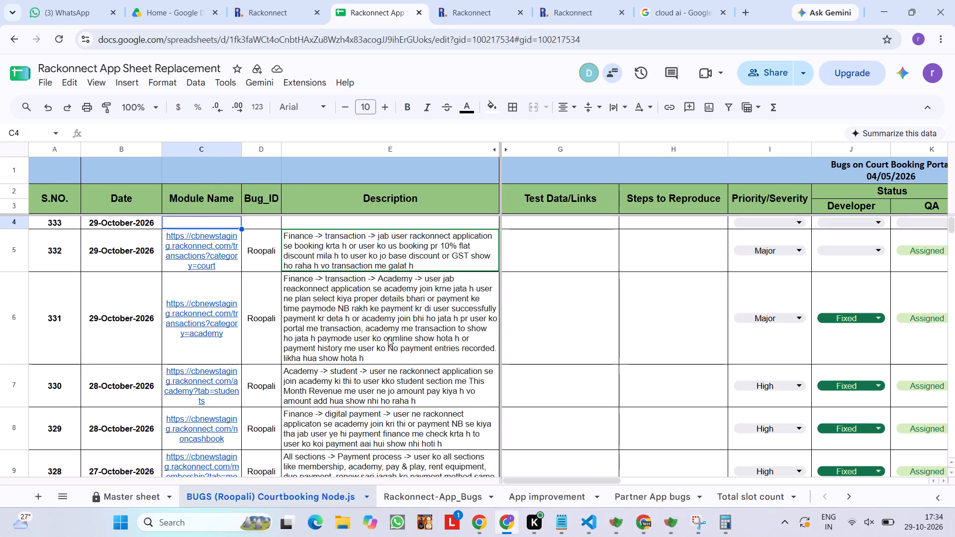
{"action": "left_click", "coordinate": [466, 0]}
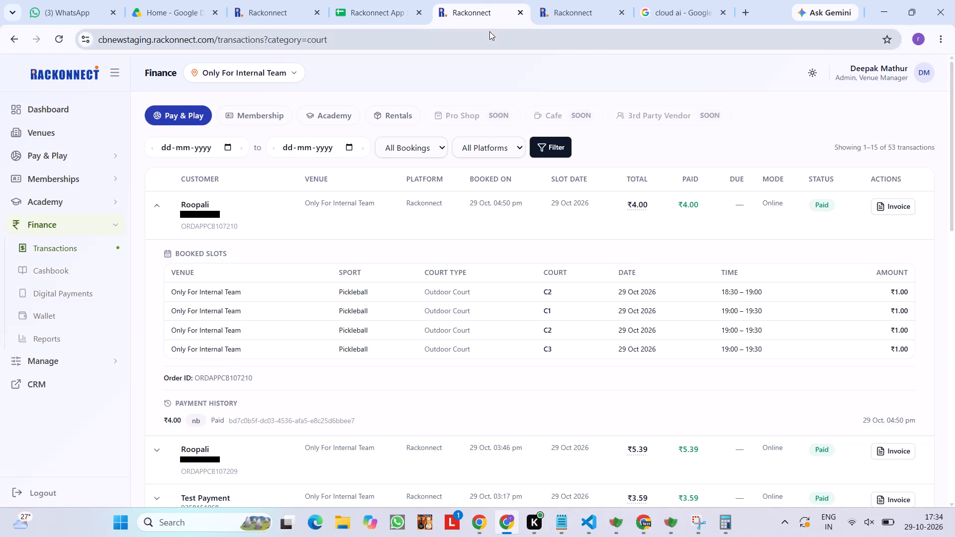
{"action": "triple_click", "coordinate": [489, 31]}
{"action": "key", "text": "ctrl+c"}
{"action": "key", "text": "ctrl+c"}
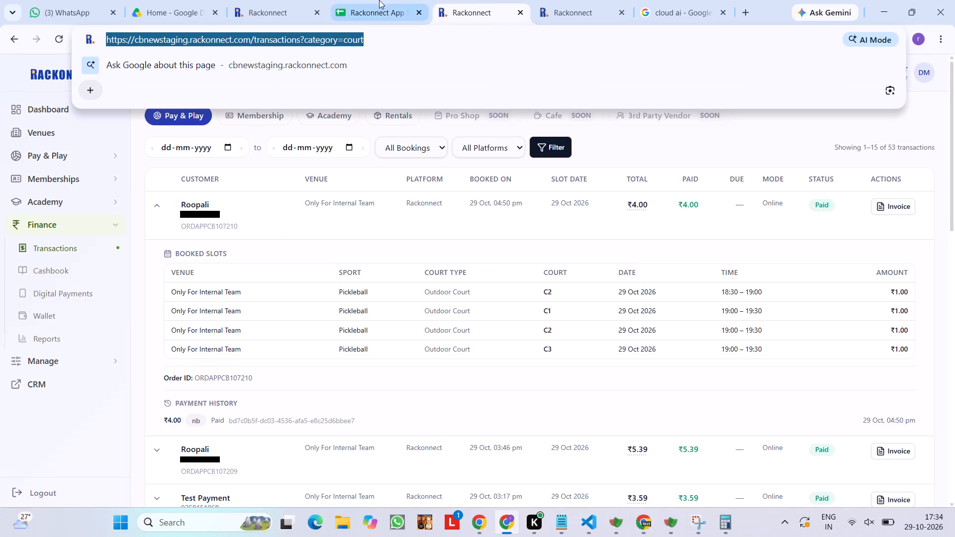
{"action": "left_click", "coordinate": [379, 0]}
{"action": "key", "text": "ctrl+v"}
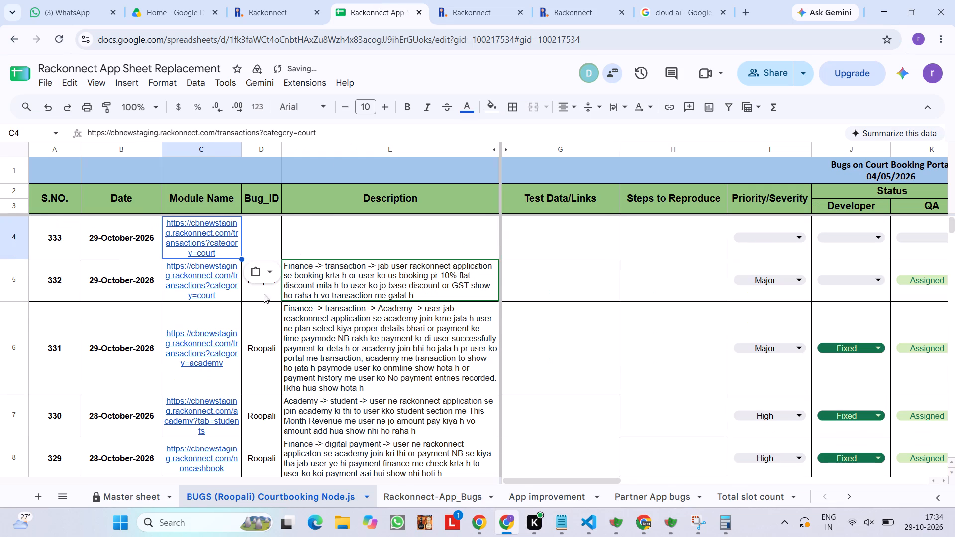
Copy the Bug_ID "Roopali" from bug 332 into bug 333's row.
{"action": "left_click", "coordinate": [264, 292]}
{"action": "key", "text": "ctrl+c"}
{"action": "left_click", "coordinate": [265, 230]}
{"action": "key", "text": "ctrl+v"}
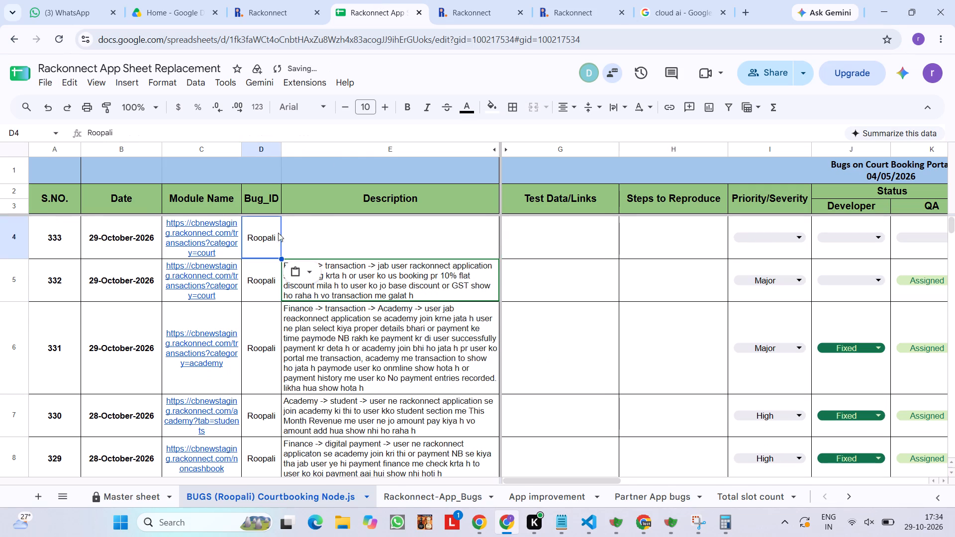
Start bug 333's description with "Finance -> transaction -> jab user rackonnect application se booking krta h to user".
{"action": "double_click", "coordinate": [297, 237]}
{"action": "type", "text": "Fin"}
{"action": "type", "text": "ance"}
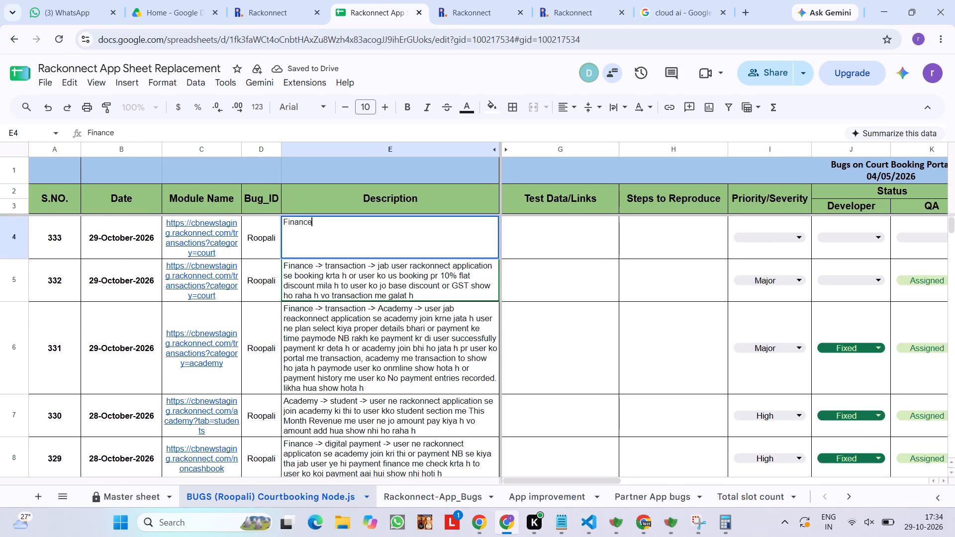
{"action": "key", "text": "space"}
{"action": "type", "text": "->"}
{"action": "key", "text": "space"}
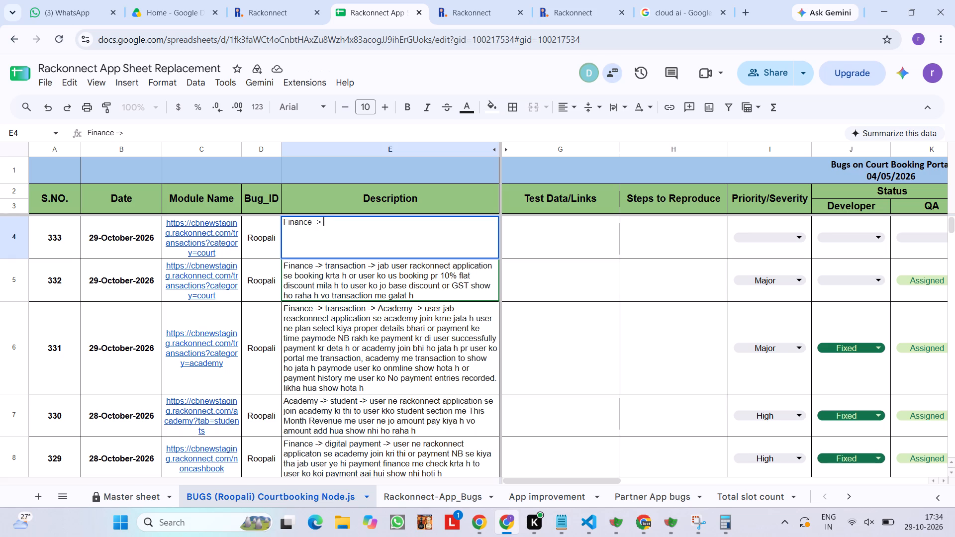
{"action": "type", "text": "tr"}
{"action": "key", "text": "BackSpace"}
{"action": "type", "text": "ransaction"}
{"action": "key", "text": "space"}
{"action": "type", "text": "-> jab user"}
{"action": "key", "text": "space"}
{"action": "type", "text": "ra"}
{"action": "type", "text": "ckonnect application se booking krta h to user"}
{"action": "key", "text": "space"}
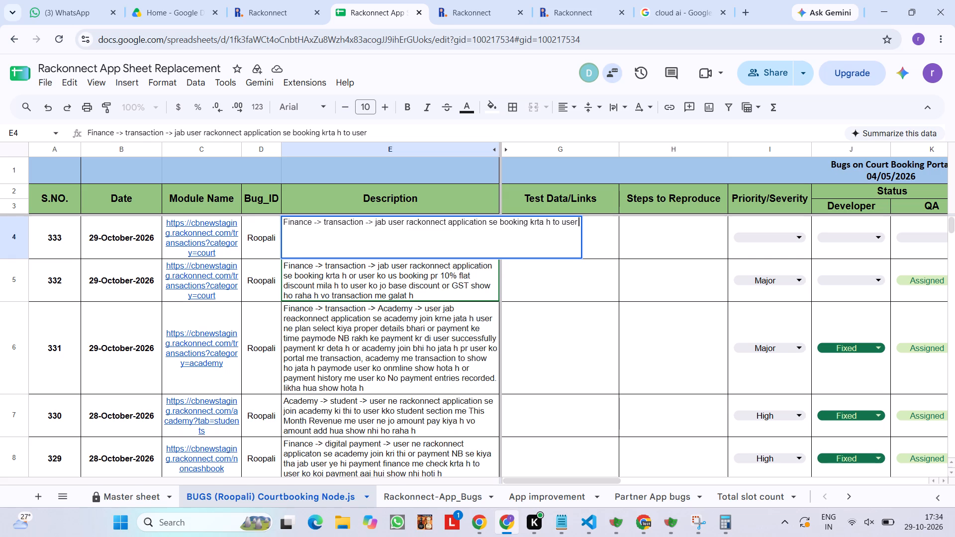
Continue bug 333's description with "ko transaction paymode online show hota h".
{"action": "type", "text": "ko"}
{"action": "key", "text": "space"}
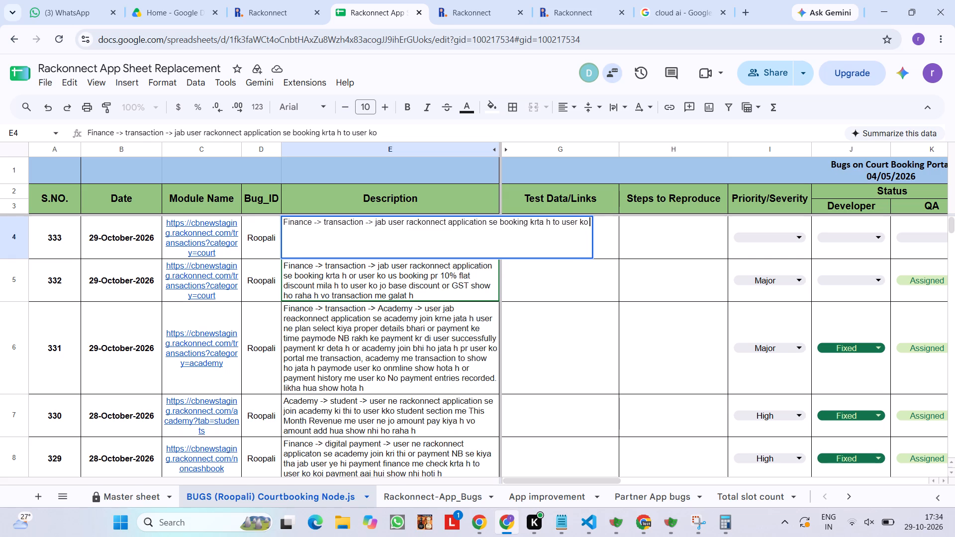
{"action": "type", "text": "transaction"}
{"action": "key", "text": "space"}
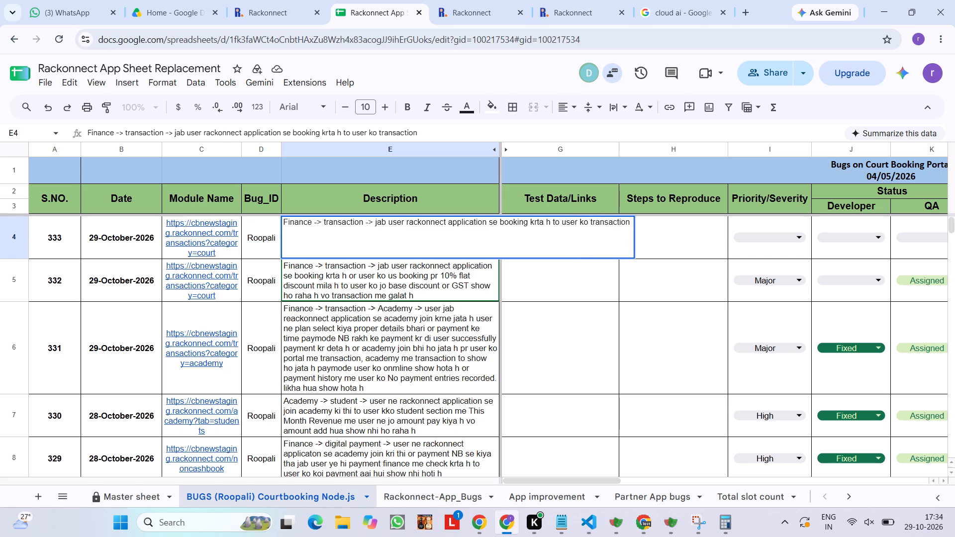
{"action": "type", "text": "pay"}
{"action": "type", "text": "mode"}
{"action": "key", "text": "space"}
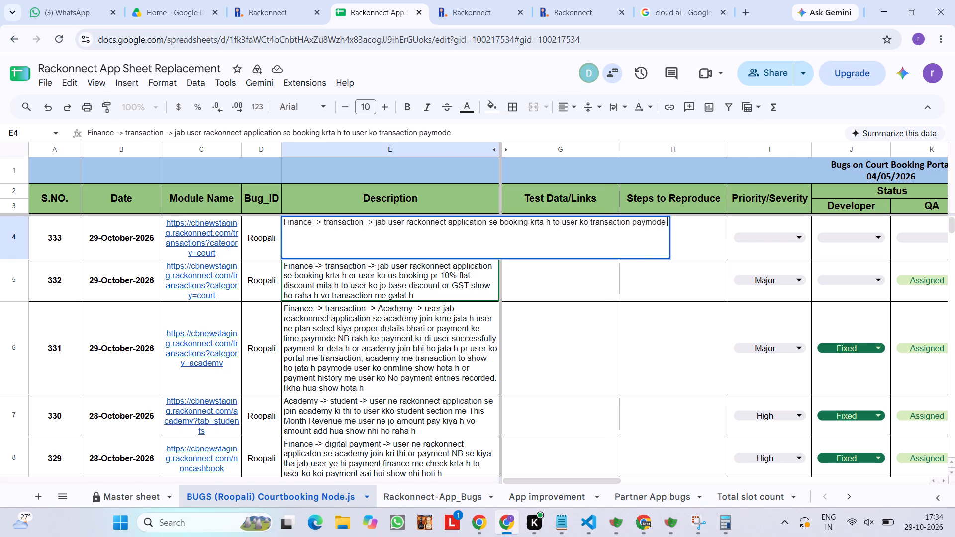
{"action": "type", "text": "online show hota h"}
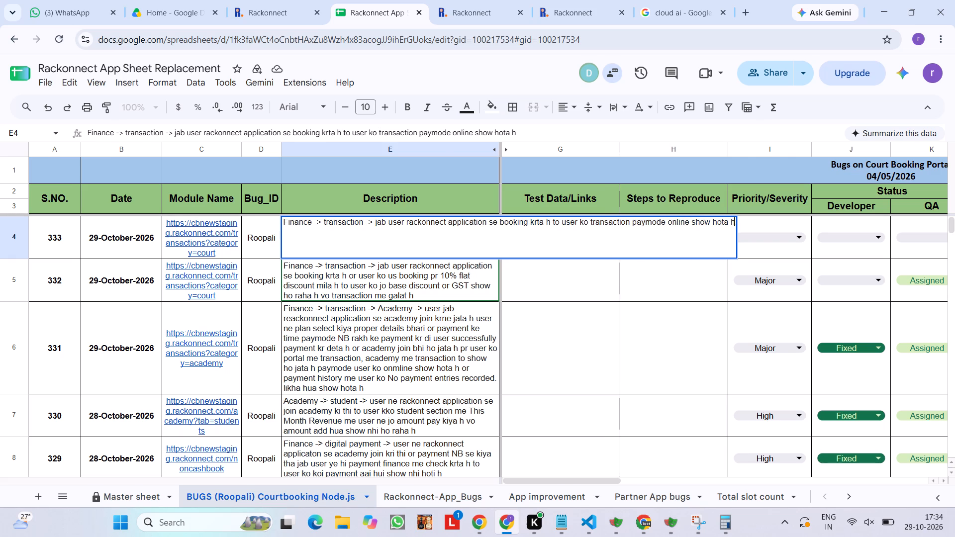
Complete bug 333's description with "pr user ne NB se payment ki thi".
{"action": "key", "text": "space"}
{"action": "type", "text": "pr user ne"}
{"action": "key", "text": "space"}
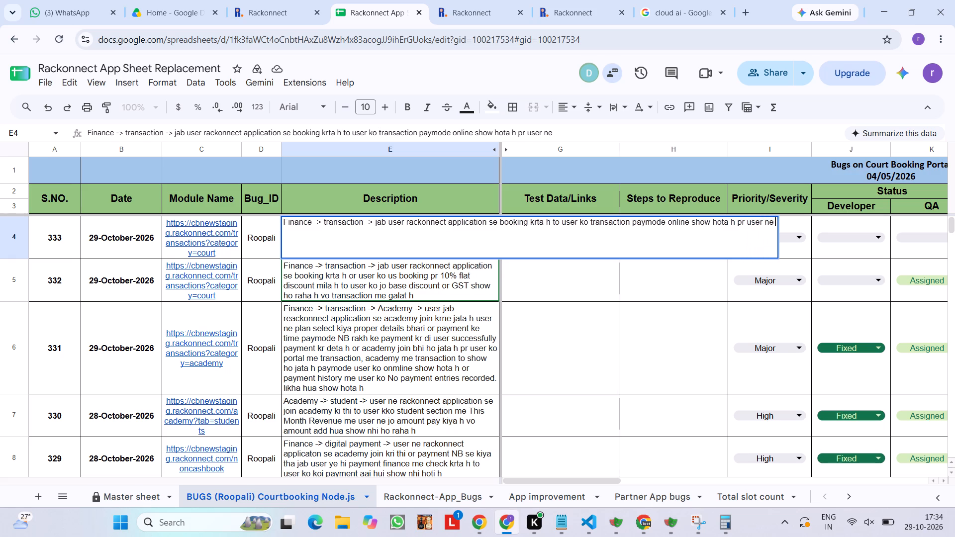
{"action": "type", "text": "NB sho"}
{"action": "key", "text": "BackSpace"}
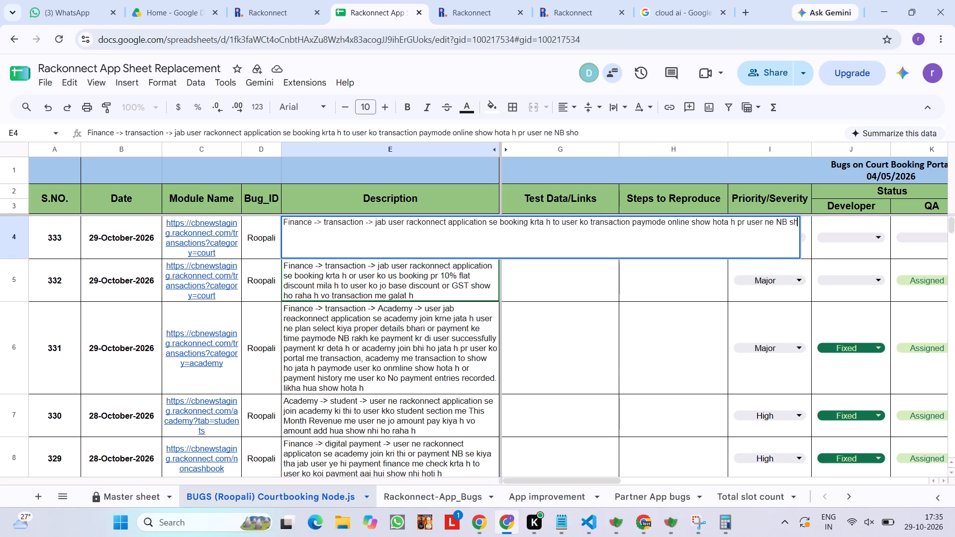
{"action": "key", "text": "BackSpace"}
{"action": "key", "text": "BackSpace"}
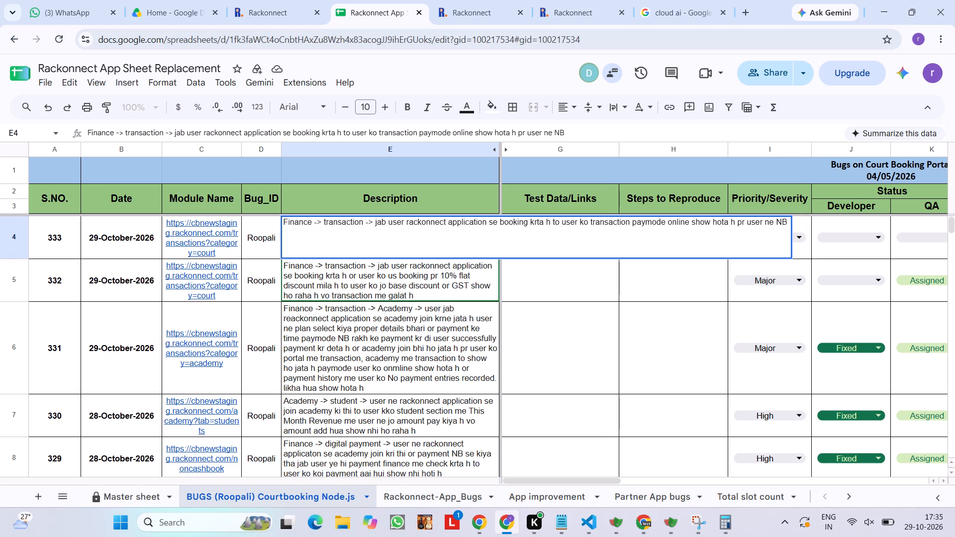
{"action": "type", "text": "se payment"}
{"action": "key", "text": "space"}
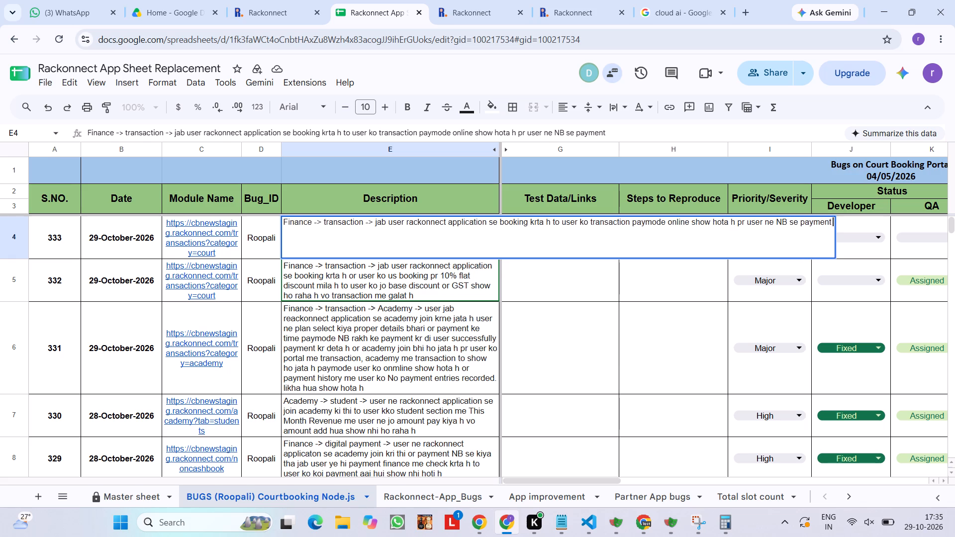
{"action": "type", "text": "ki thi"}
{"action": "key", "text": "space"}
{"action": "key", "text": "Return"}
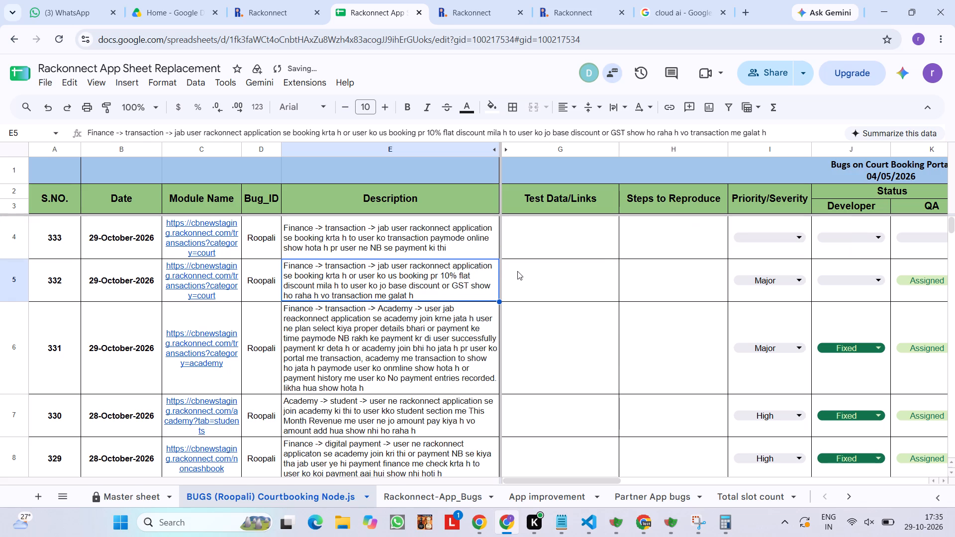
Set bug 333's Priority/Severity to Major and its QA status to Assigned.
{"action": "left_click", "coordinate": [774, 238]}
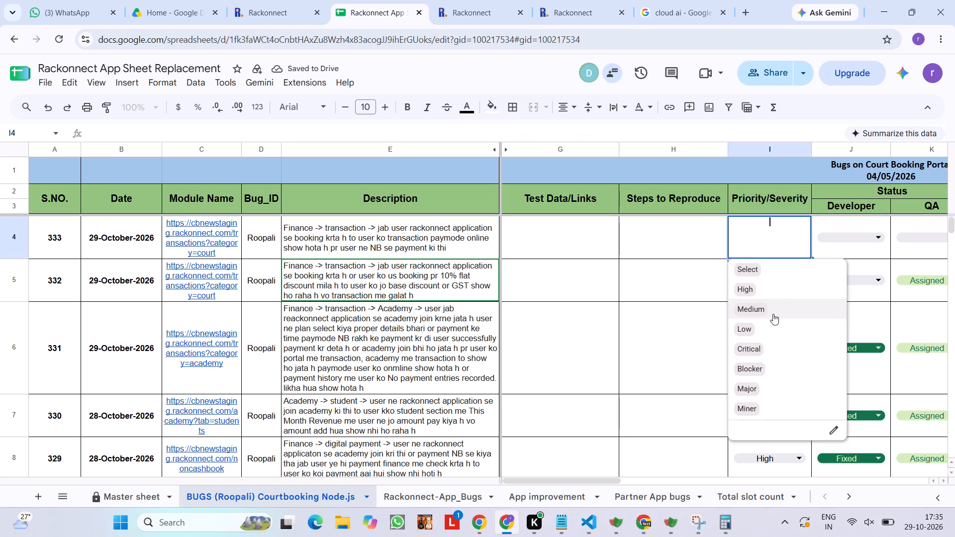
{"action": "left_click", "coordinate": [750, 390]}
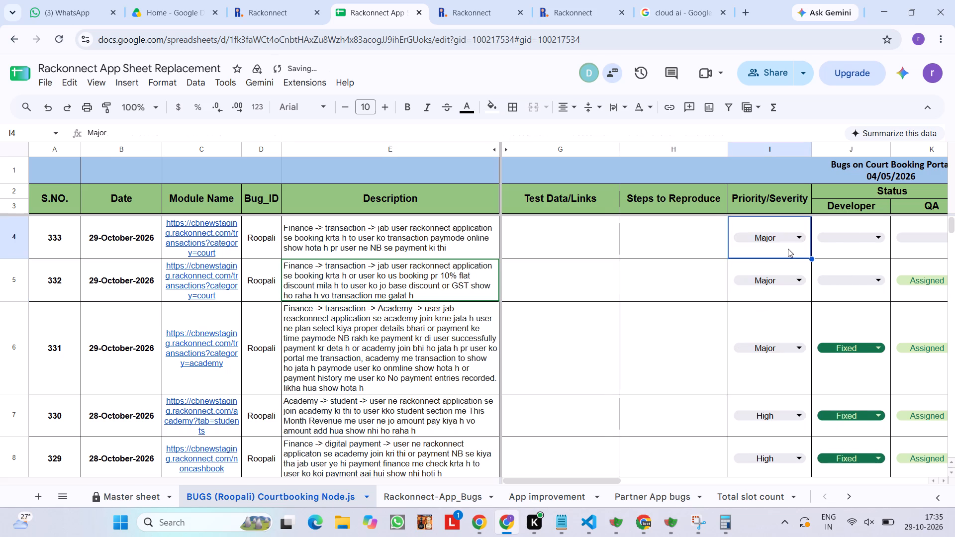
{"action": "left_click", "coordinate": [937, 235]}
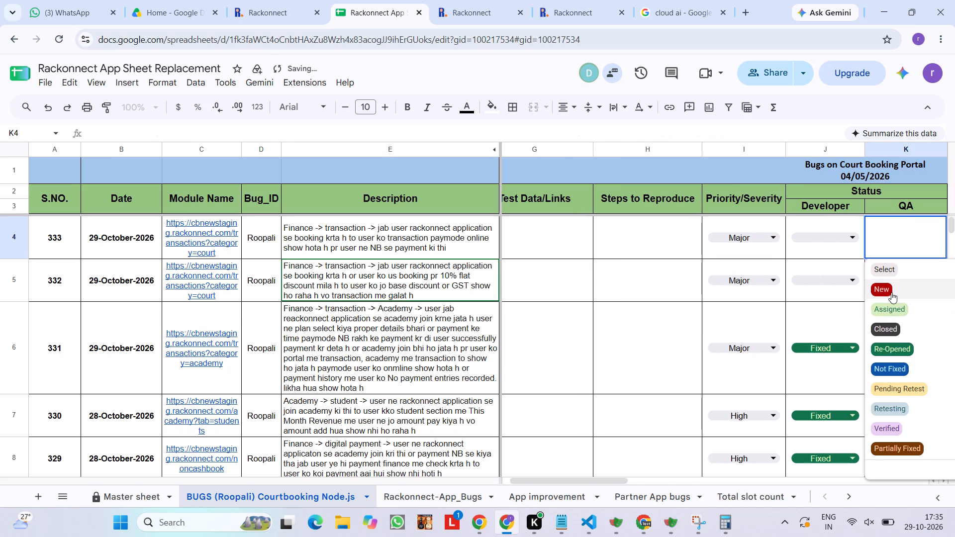
{"action": "left_click", "coordinate": [891, 292]}
{"action": "left_click", "coordinate": [892, 239]}
{"action": "left_click", "coordinate": [890, 307]}
Set bug 333's Dev/Live value to Dev.
{"action": "scroll", "coordinate": [636, 305], "scroll_direction": "left", "scroll_amount": 4}
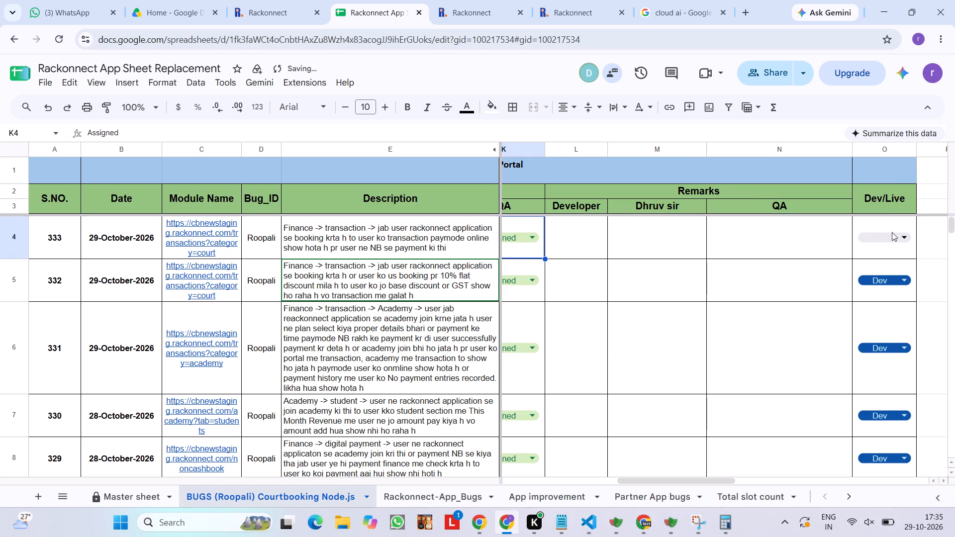
{"action": "left_click", "coordinate": [890, 234]}
{"action": "left_click", "coordinate": [874, 277]}
Insert two blank rows above bug 333, at the top of the bug list.
{"action": "scroll", "coordinate": [874, 277], "scroll_direction": "right", "scroll_amount": 2}
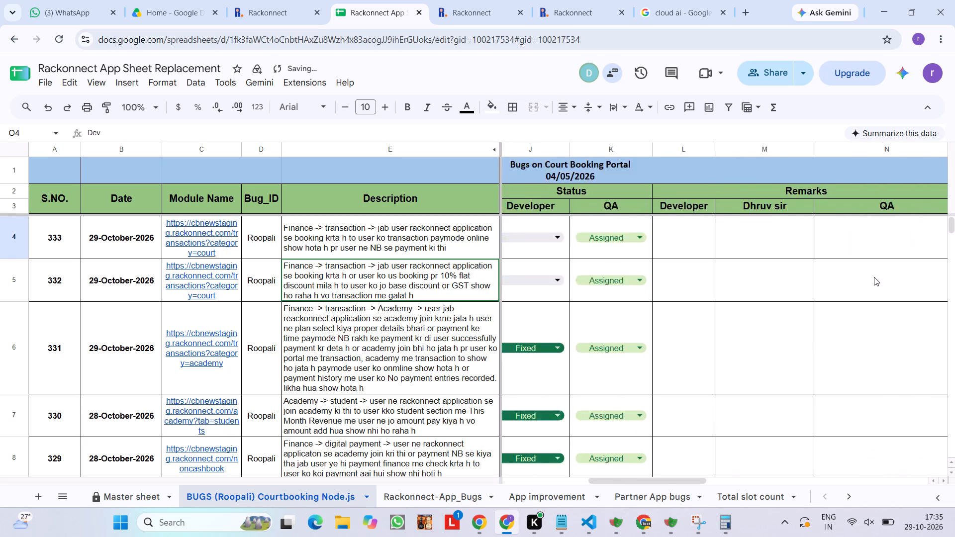
{"action": "scroll", "coordinate": [874, 277], "scroll_direction": "right", "scroll_amount": 8}
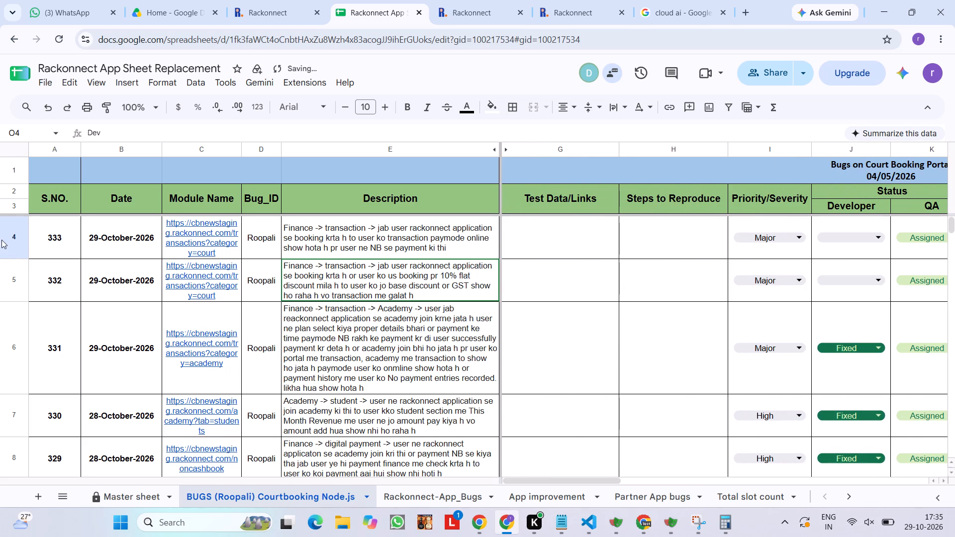
{"action": "left_click_drag", "start_coordinate": [1, 240], "coordinate": [6, 274]}
{"action": "right_click", "coordinate": [6, 274]}
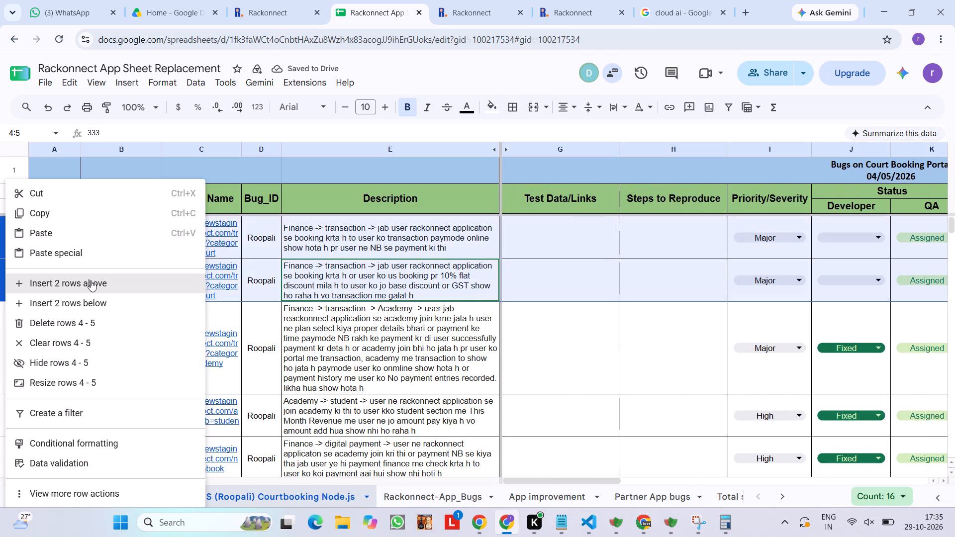
{"action": "left_click", "coordinate": [91, 280]}
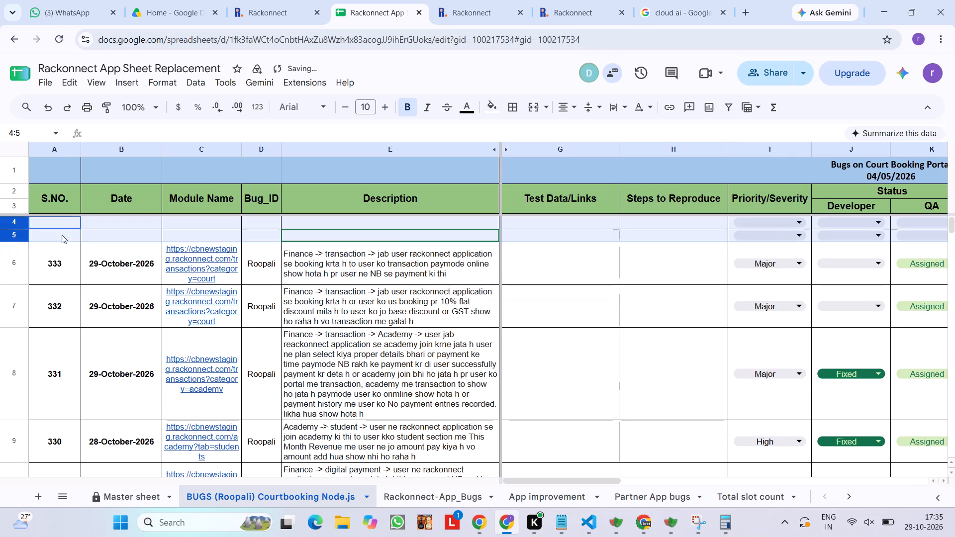
Look over the Rackonnect-App_Bugs and App improvement sheets of the tracking spreadsheet.
{"action": "left_click", "coordinate": [62, 235]}
{"action": "left_click", "coordinate": [450, 498]}
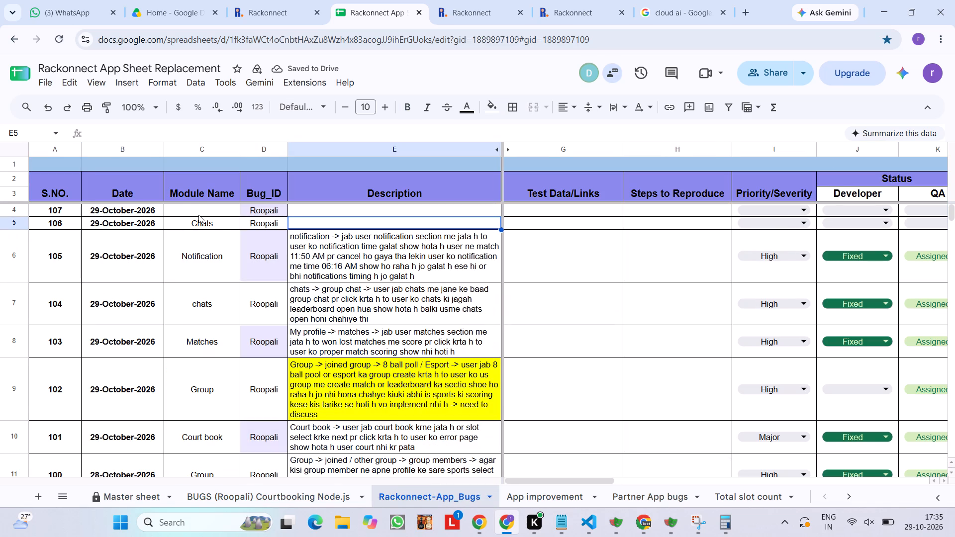
{"action": "left_click", "coordinate": [561, 496]}
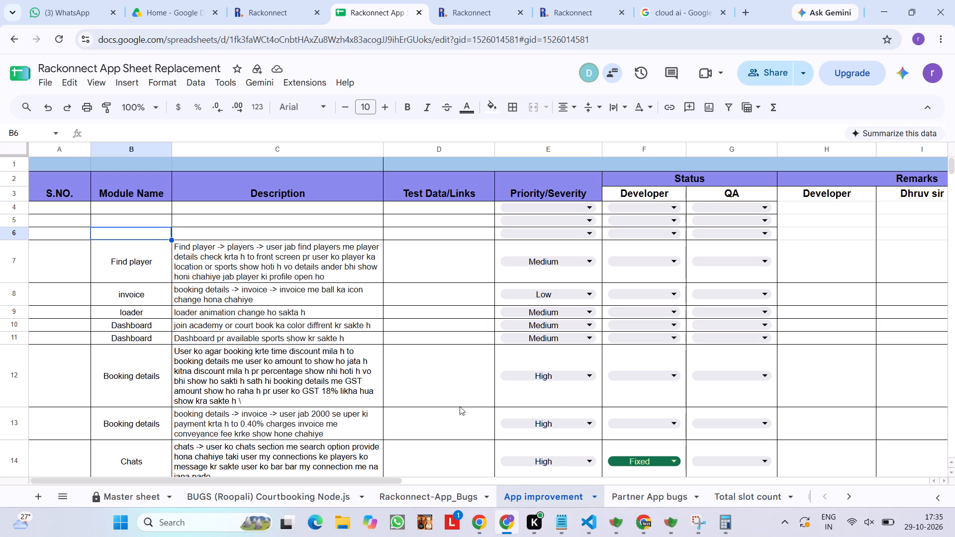
{"action": "scroll", "coordinate": [651, 536], "scroll_direction": "left", "scroll_amount": 2}
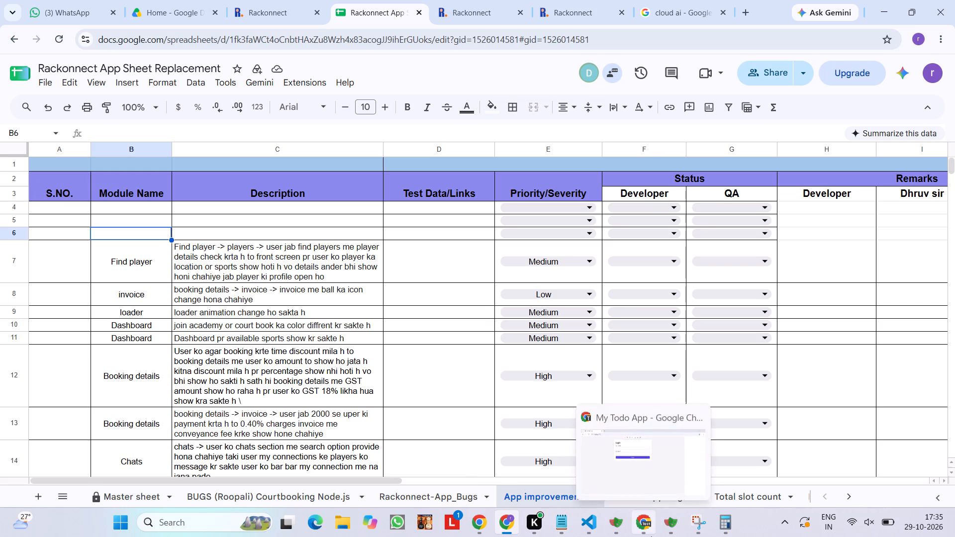
Close the leftover Calculator and Snipping Tool windows.
{"action": "left_click", "coordinate": [735, 527]}
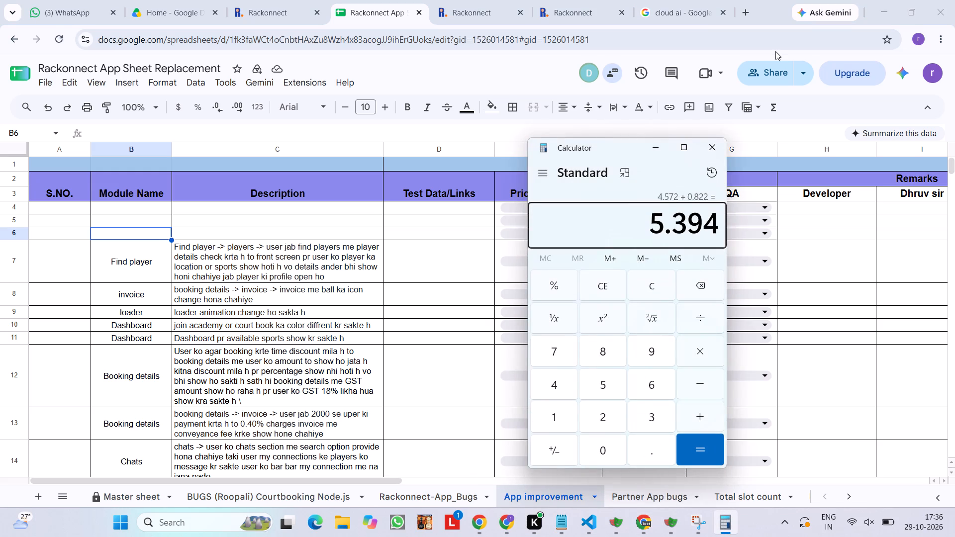
{"action": "left_click", "coordinate": [709, 150]}
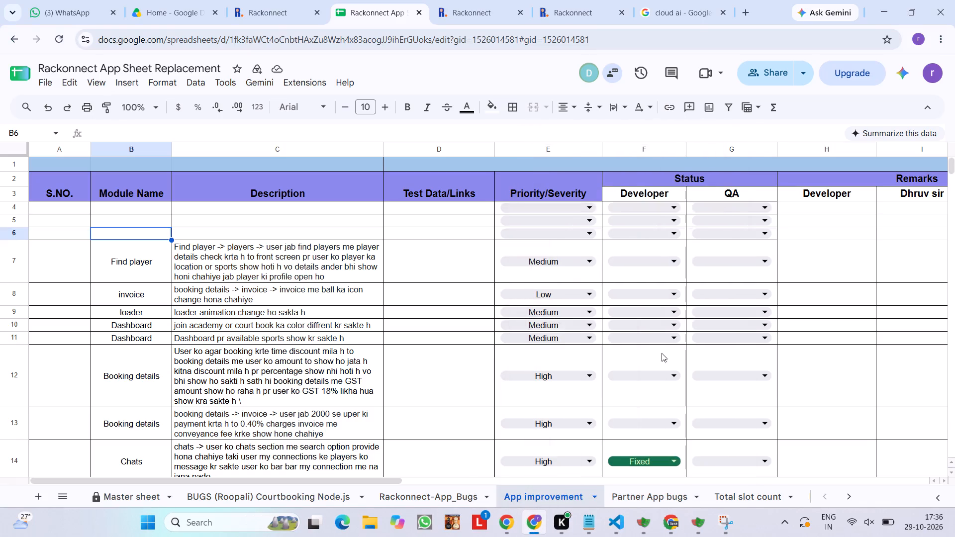
{"action": "left_click", "coordinate": [724, 528]}
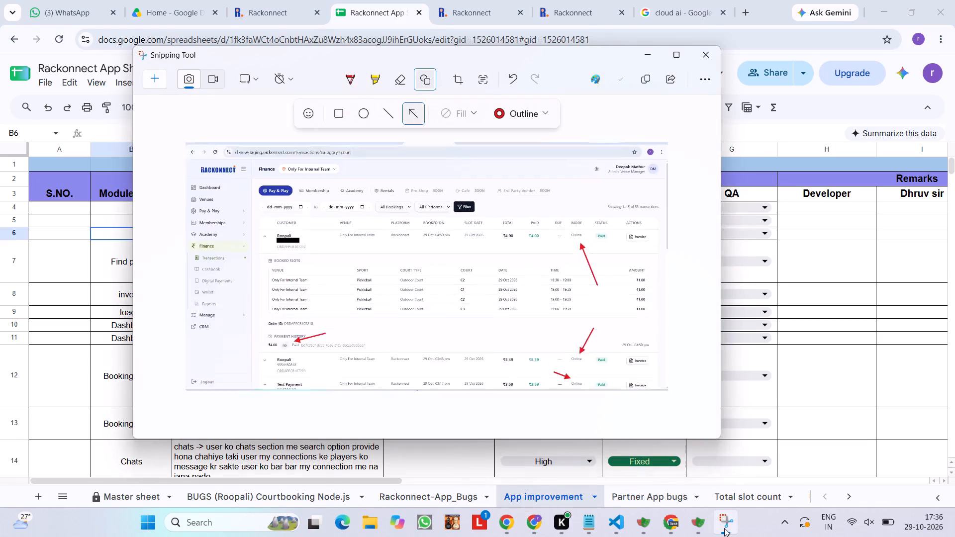
{"action": "left_click", "coordinate": [702, 55]}
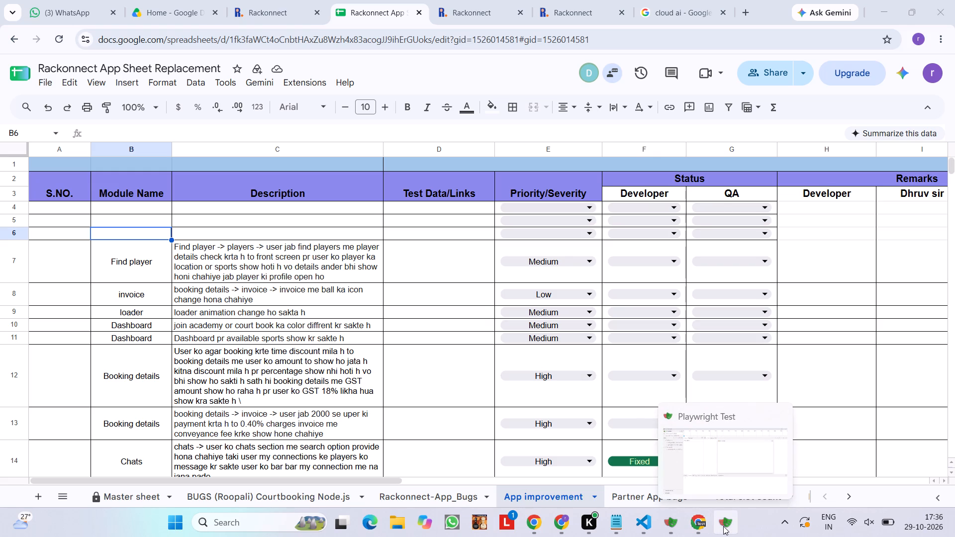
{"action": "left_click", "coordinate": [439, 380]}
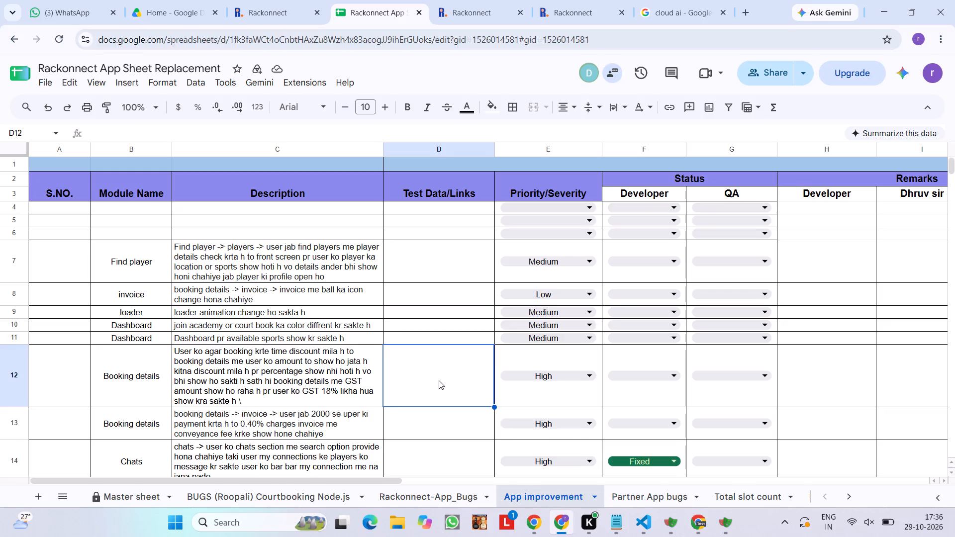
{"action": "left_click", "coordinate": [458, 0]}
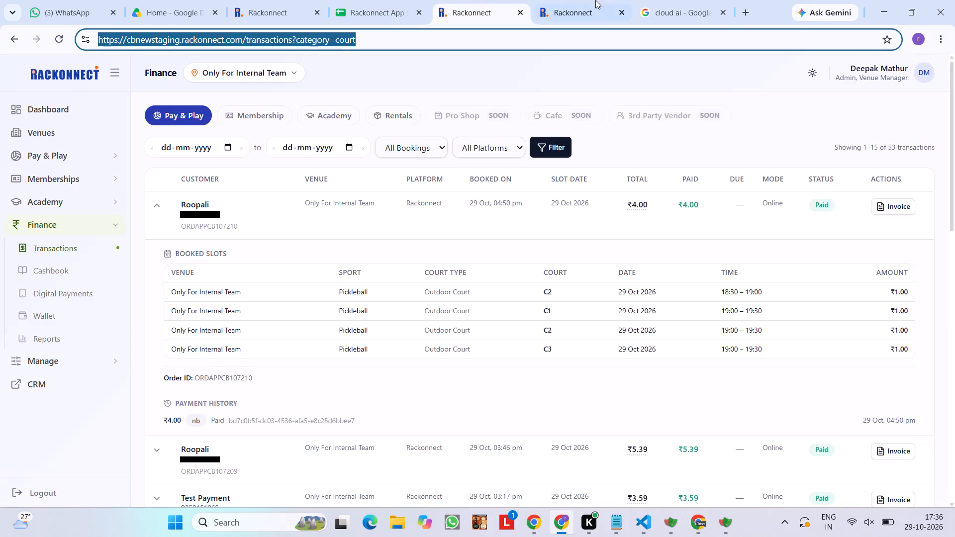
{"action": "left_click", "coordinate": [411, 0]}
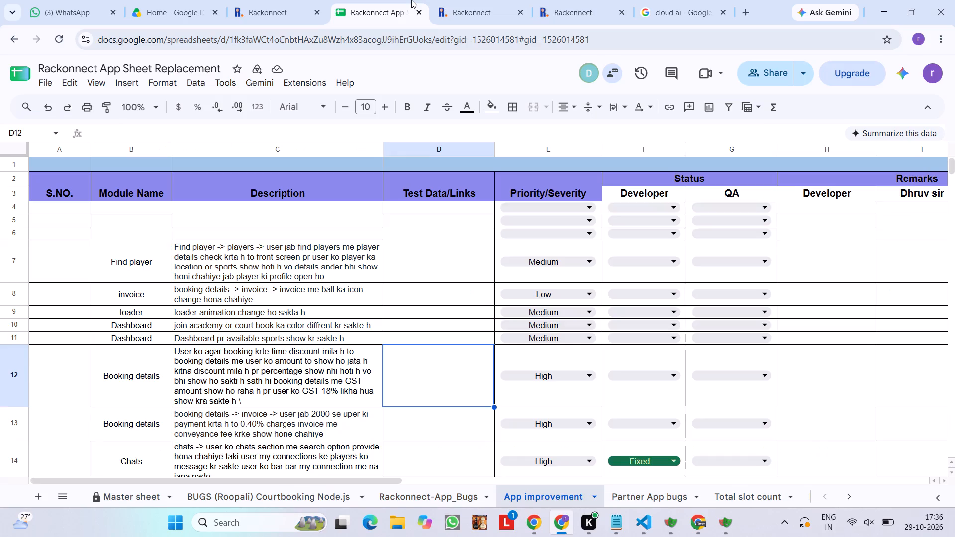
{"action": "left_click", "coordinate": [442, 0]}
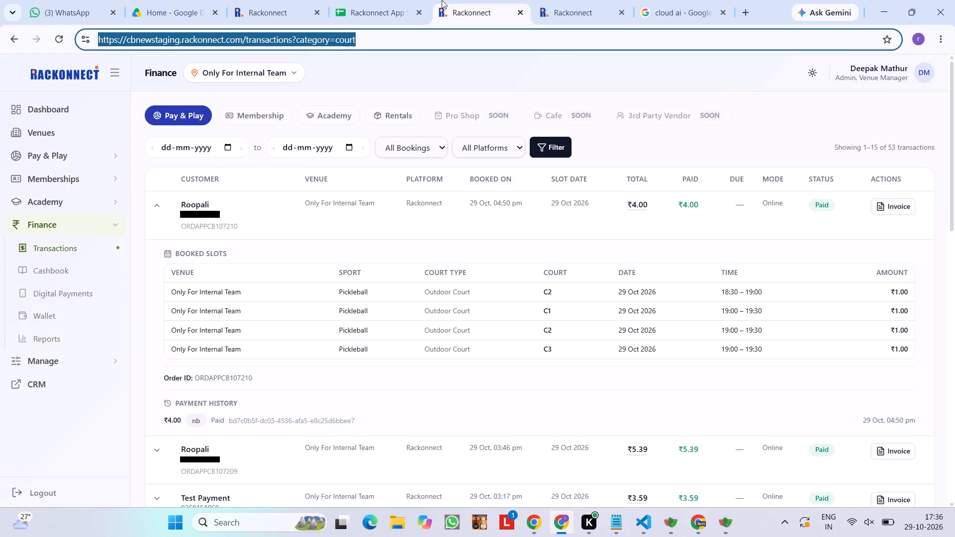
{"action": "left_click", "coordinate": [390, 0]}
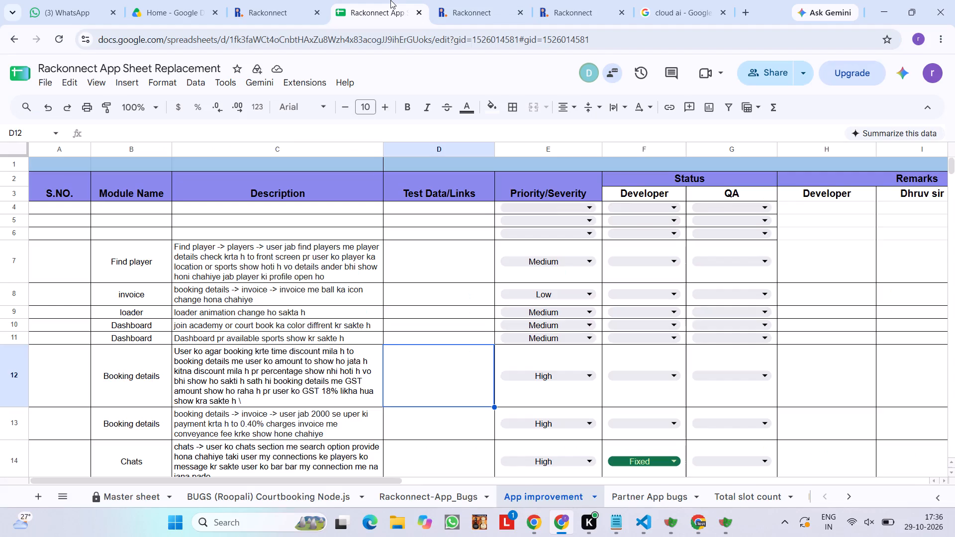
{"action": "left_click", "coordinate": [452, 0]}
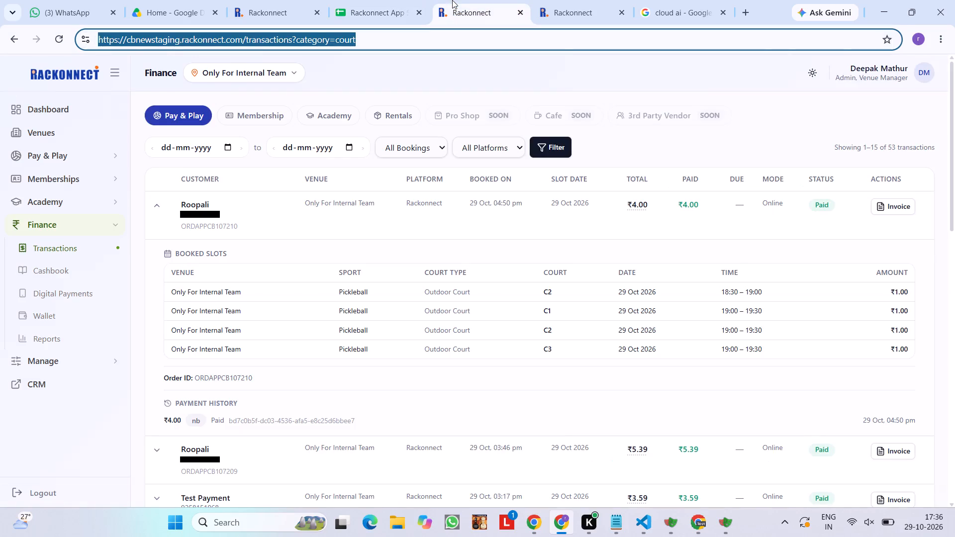
Look through the Pay & Play transactions on the Rackonnect Finance page, checking their payment modes and amounts.
{"action": "left_click", "coordinate": [423, 230]}
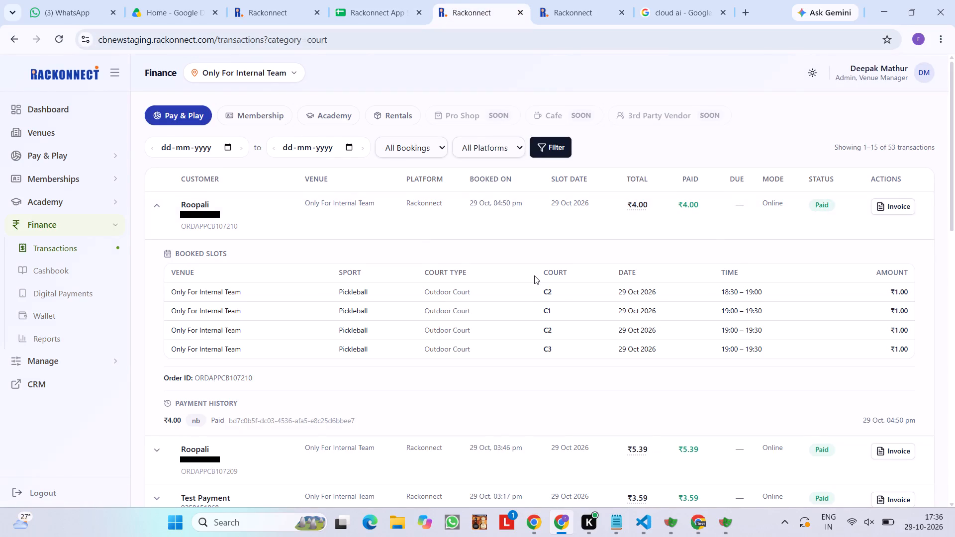
{"action": "scroll", "coordinate": [534, 275], "scroll_direction": "down", "scroll_amount": 1}
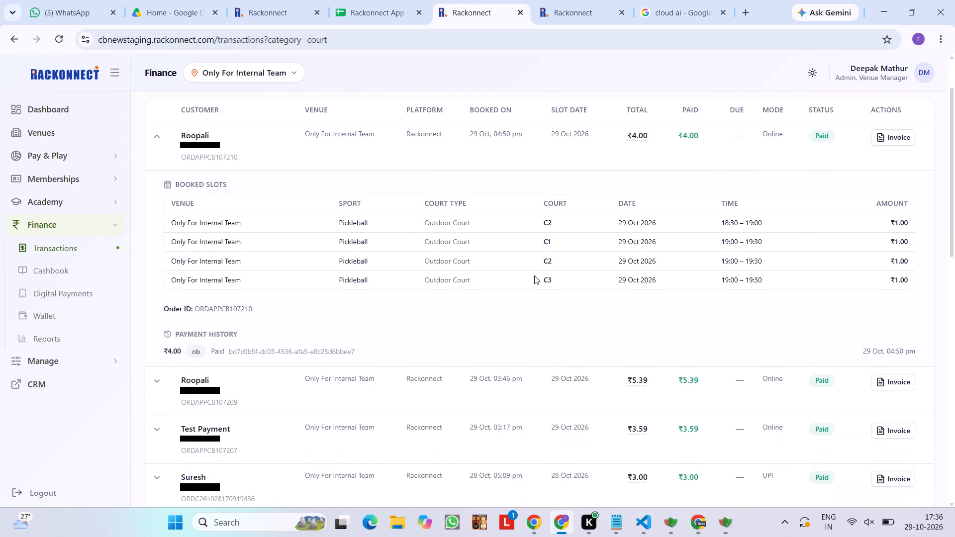
{"action": "scroll", "coordinate": [419, 335], "scroll_direction": "down", "scroll_amount": 1}
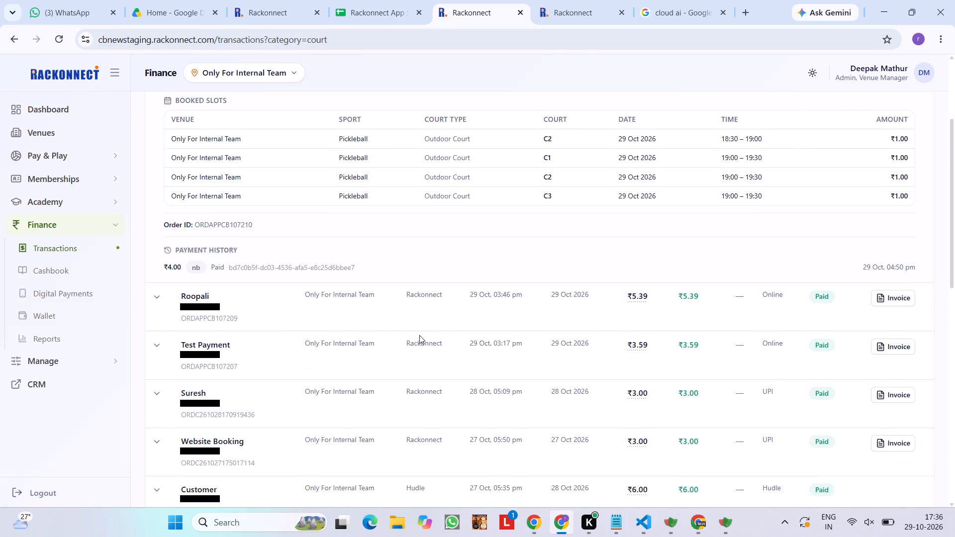
{"action": "scroll", "coordinate": [419, 335], "scroll_direction": "down", "scroll_amount": 2}
{"action": "scroll", "coordinate": [419, 335], "scroll_direction": "up", "scroll_amount": 2}
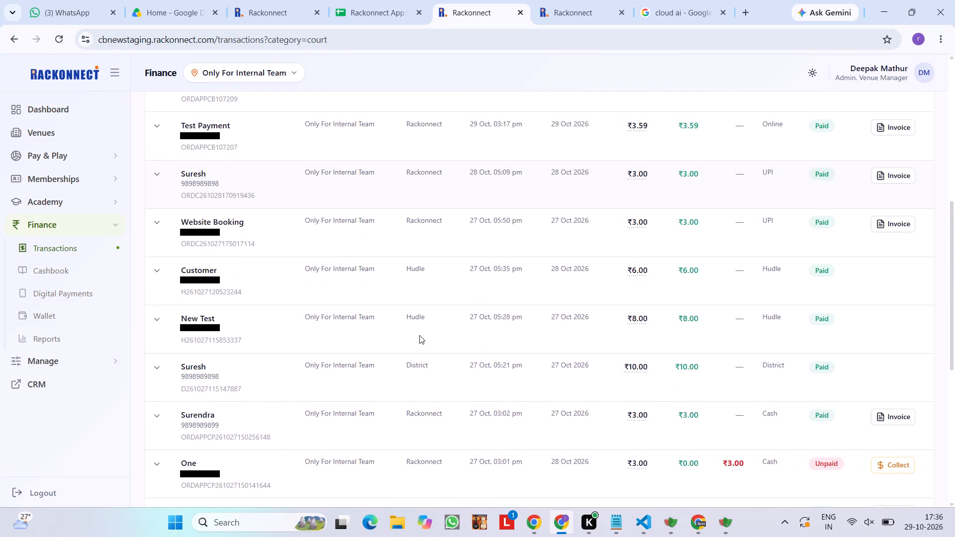
{"action": "scroll", "coordinate": [419, 335], "scroll_direction": "up", "scroll_amount": 2}
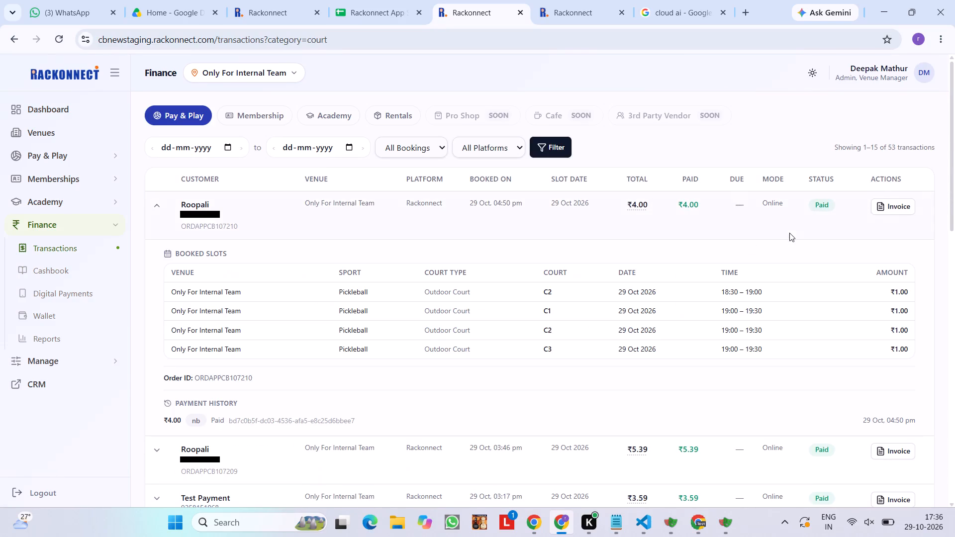
Open the invoice of the ₹4.00 court booking from 29 Oct, 04:50 pm and examine its payment mode, GST and totals.
{"action": "left_click", "coordinate": [895, 208]}
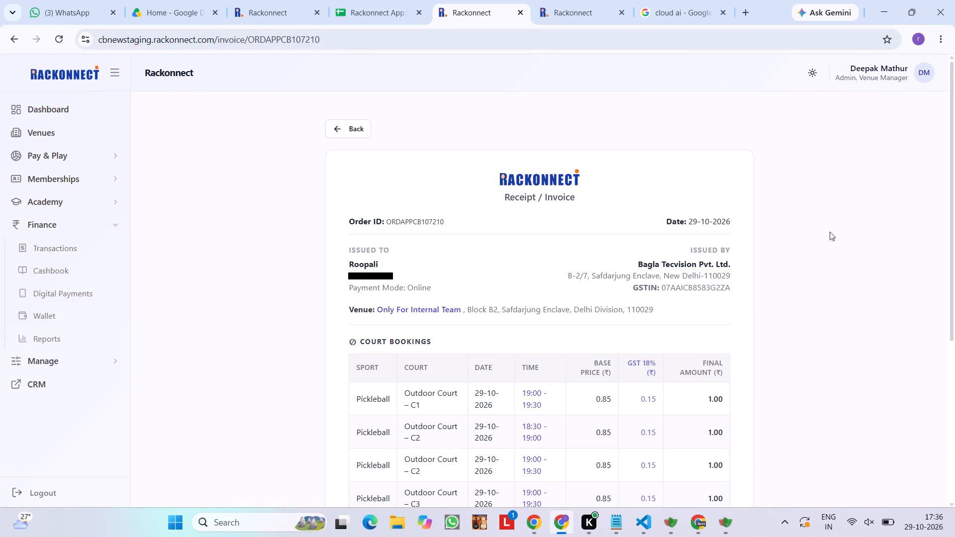
{"action": "scroll", "coordinate": [570, 310], "scroll_direction": "down", "scroll_amount": 3}
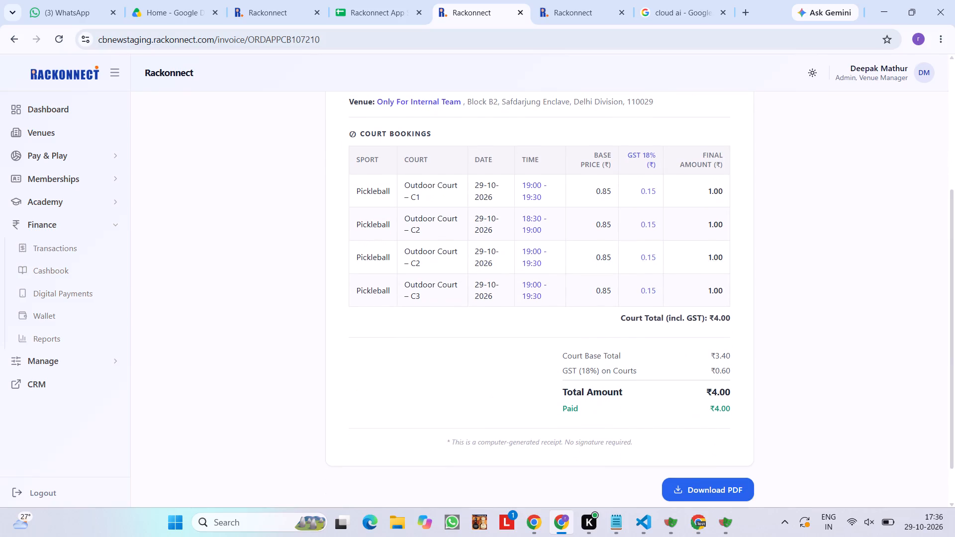
{"action": "scroll", "coordinate": [570, 310], "scroll_direction": "down", "scroll_amount": 2}
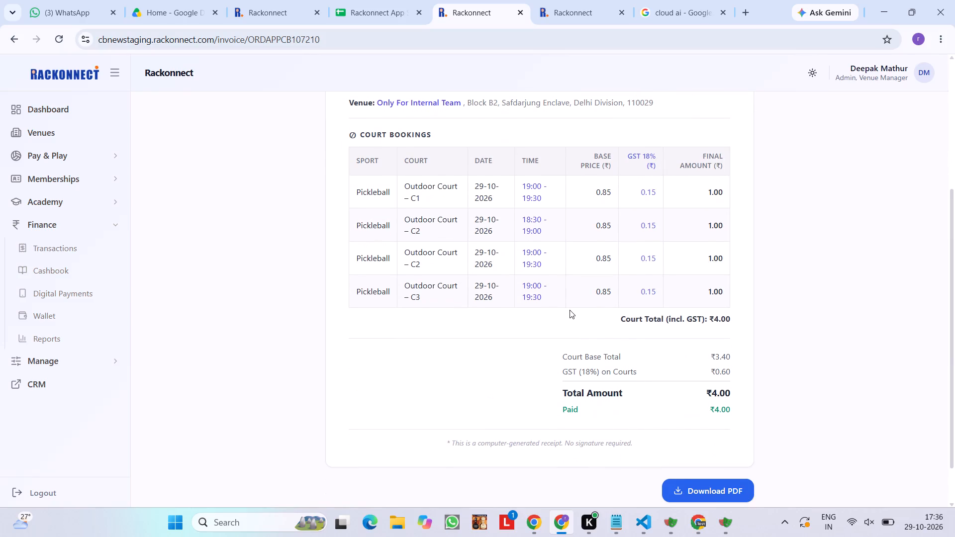
{"action": "scroll", "coordinate": [570, 310], "scroll_direction": "right", "scroll_amount": 9}
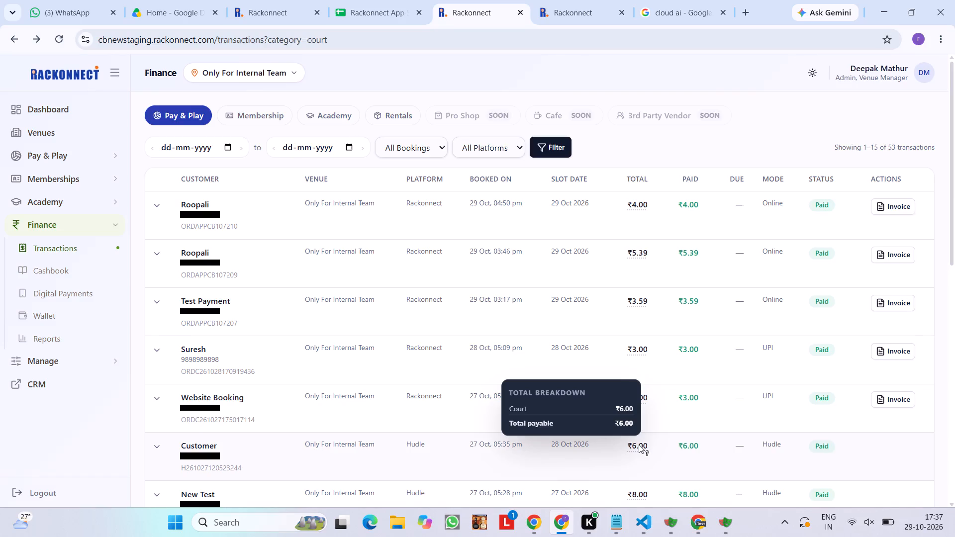
Expand the ₹4.00 booking in the Finance transactions to check its booked slots and payment history.
{"action": "left_click", "coordinate": [157, 204]}
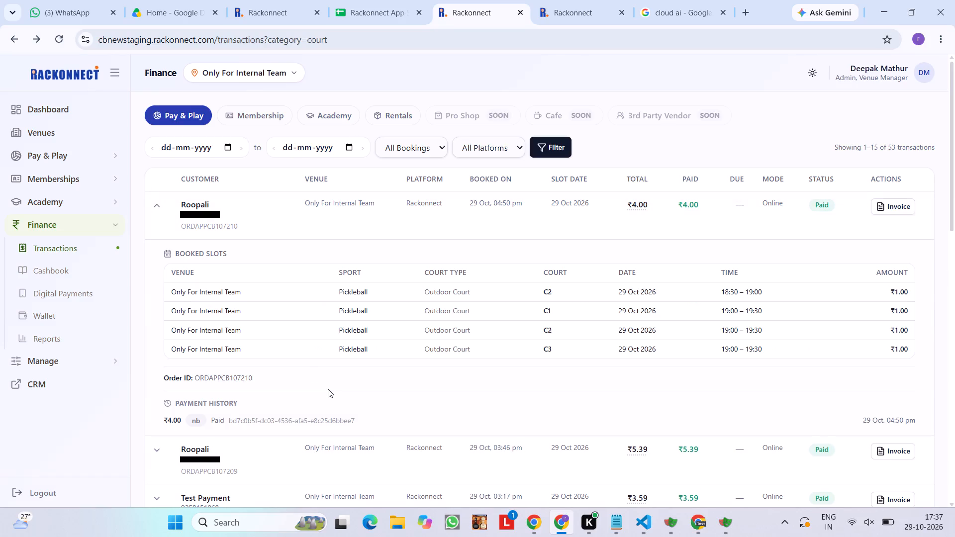
{"action": "left_click", "coordinate": [158, 208]}
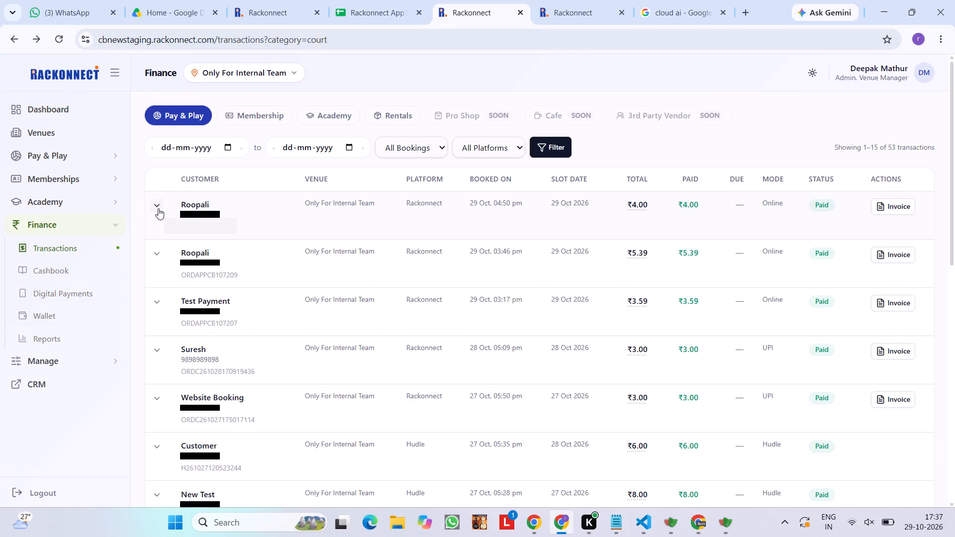
{"action": "left_click", "coordinate": [158, 208]}
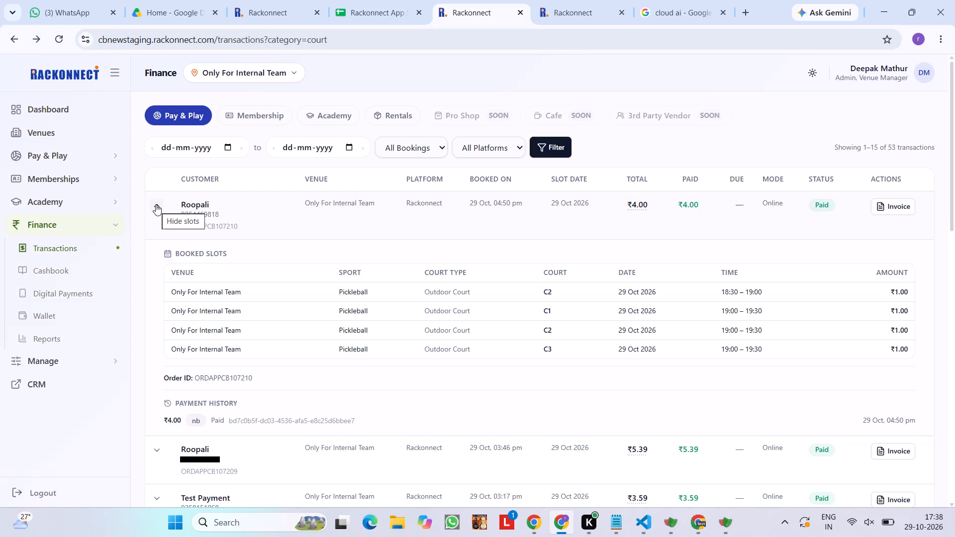
Check today's Finance Digital Payments and view the transaction details of the 04:50 pm slot booking for ₹4.00.
{"action": "left_click", "coordinate": [54, 295]}
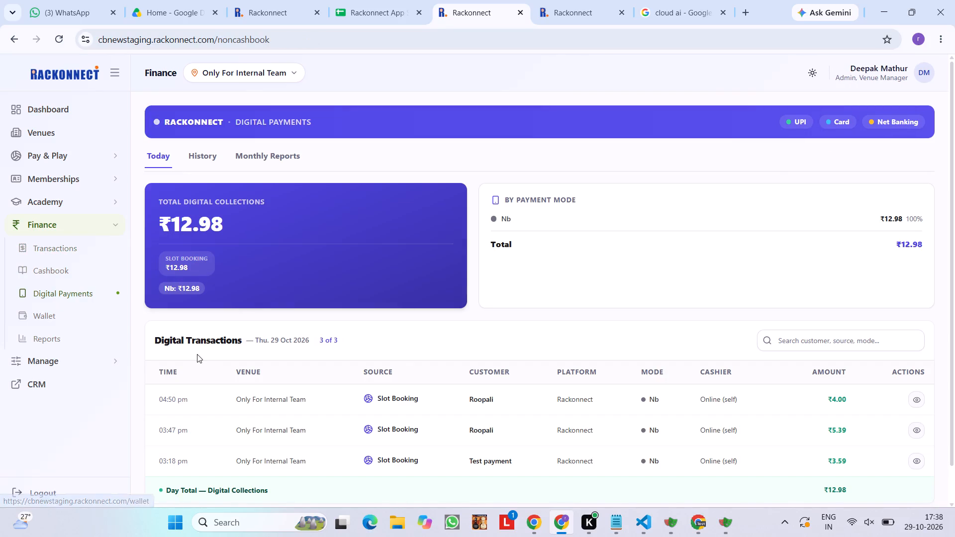
{"action": "scroll", "coordinate": [507, 404], "scroll_direction": "down", "scroll_amount": 2}
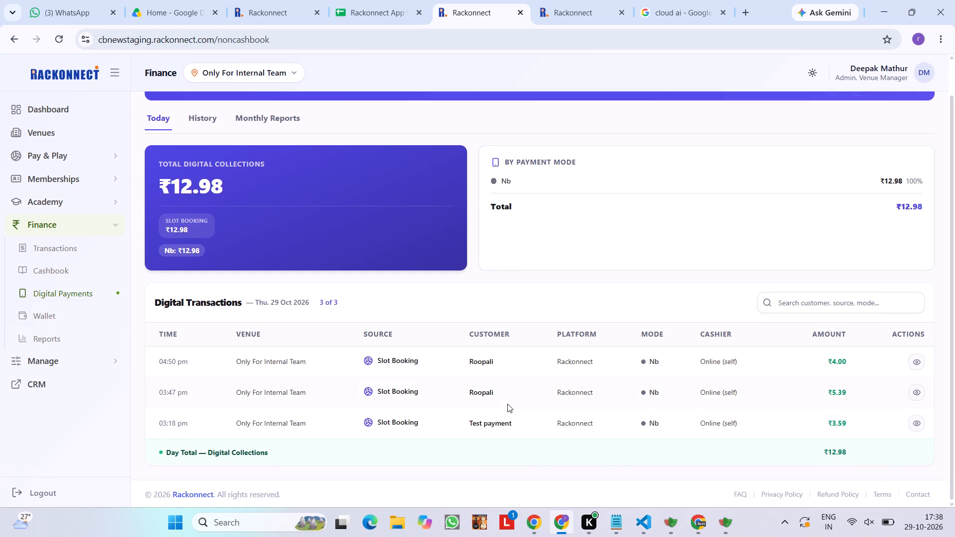
{"action": "left_click", "coordinate": [914, 364]}
{"action": "scroll", "coordinate": [518, 347], "scroll_direction": "down", "scroll_amount": 1}
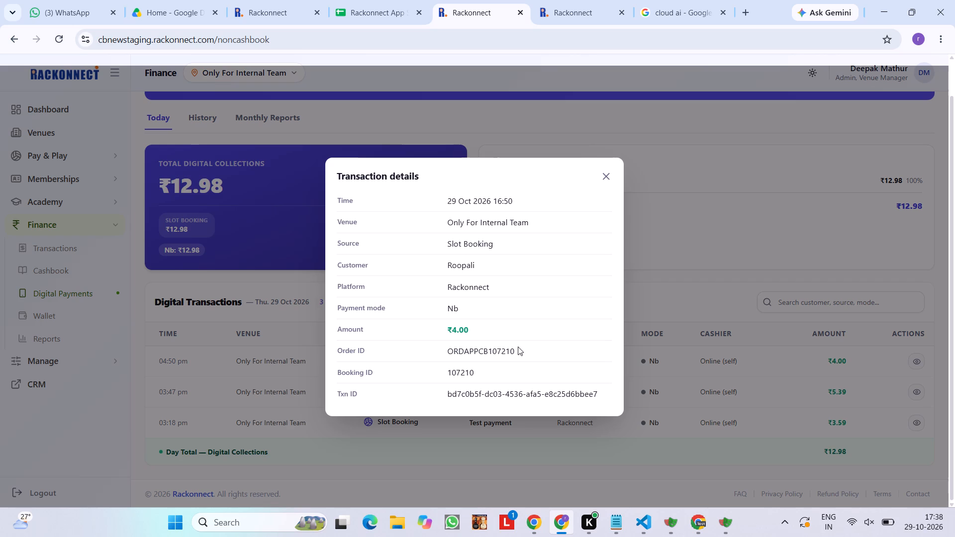
{"action": "left_click", "coordinate": [647, 320]}
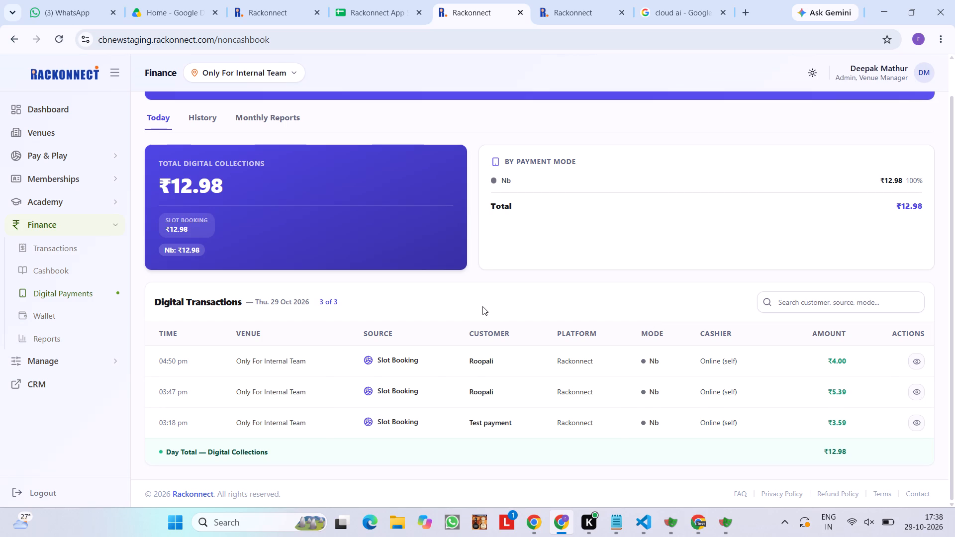
Examine today's Finance Cashbook, from its revenue and expense summaries to the Cash Book entries.
{"action": "left_click", "coordinate": [81, 279]}
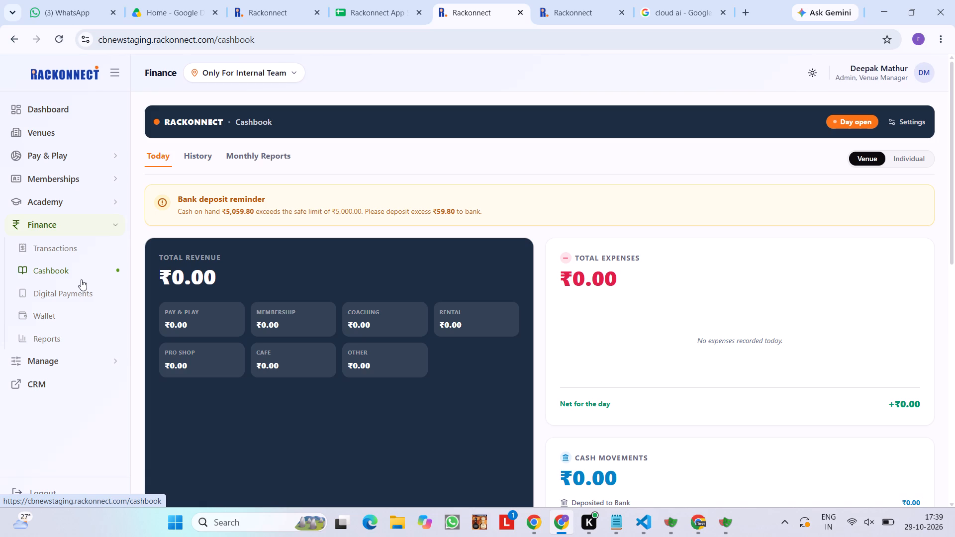
{"action": "triple_click", "coordinate": [466, 337]}
{"action": "triple_click", "coordinate": [466, 337]}
{"action": "left_click", "coordinate": [466, 337]}
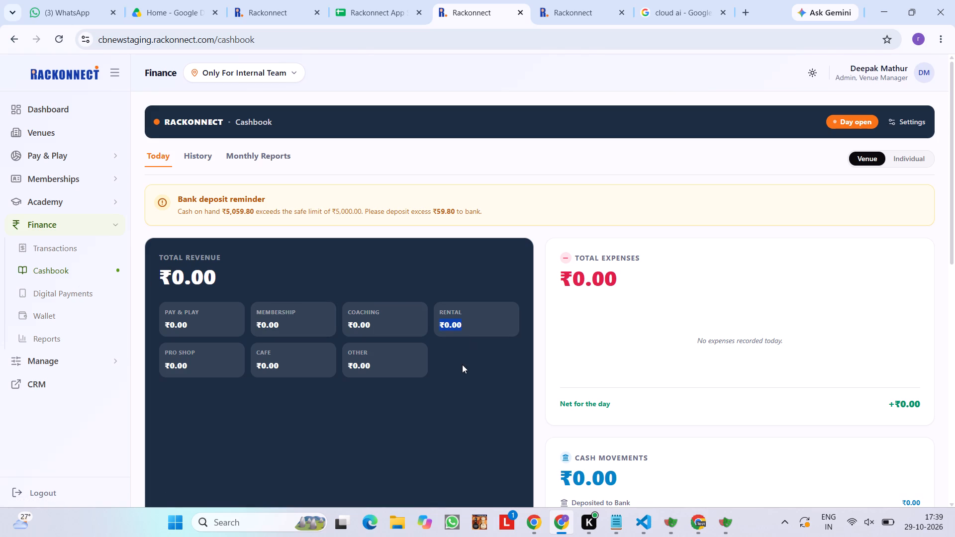
{"action": "left_click", "coordinate": [462, 364]}
{"action": "scroll", "coordinate": [536, 374], "scroll_direction": "down", "scroll_amount": 5}
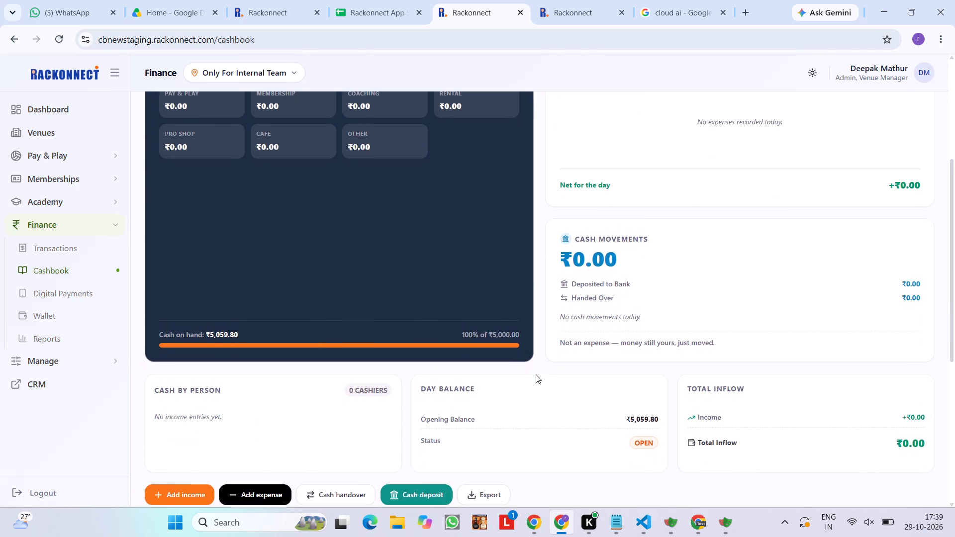
{"action": "scroll", "coordinate": [536, 374], "scroll_direction": "down", "scroll_amount": 2}
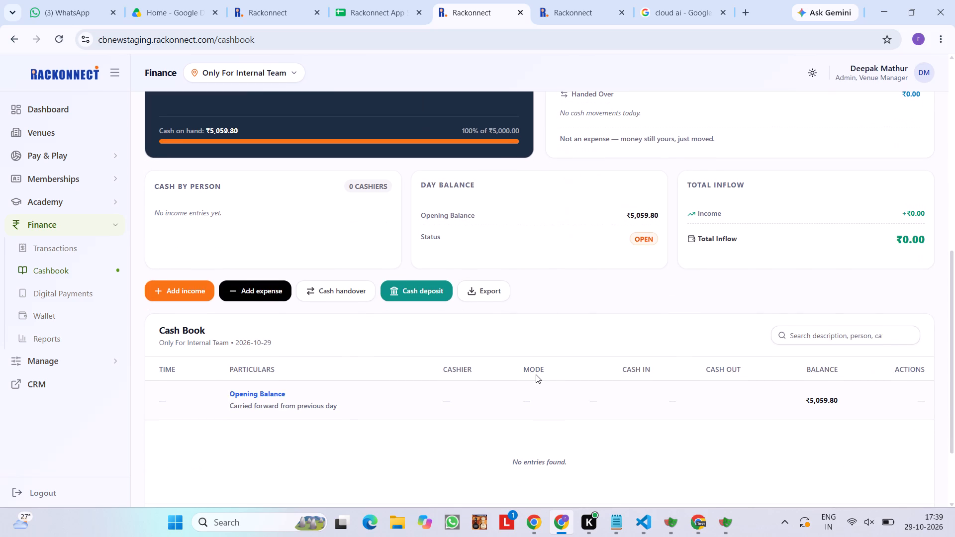
Check the closing balance and day total rows at the end of today's Cash Book.
{"action": "scroll", "coordinate": [536, 374], "scroll_direction": "right", "scroll_amount": 1}
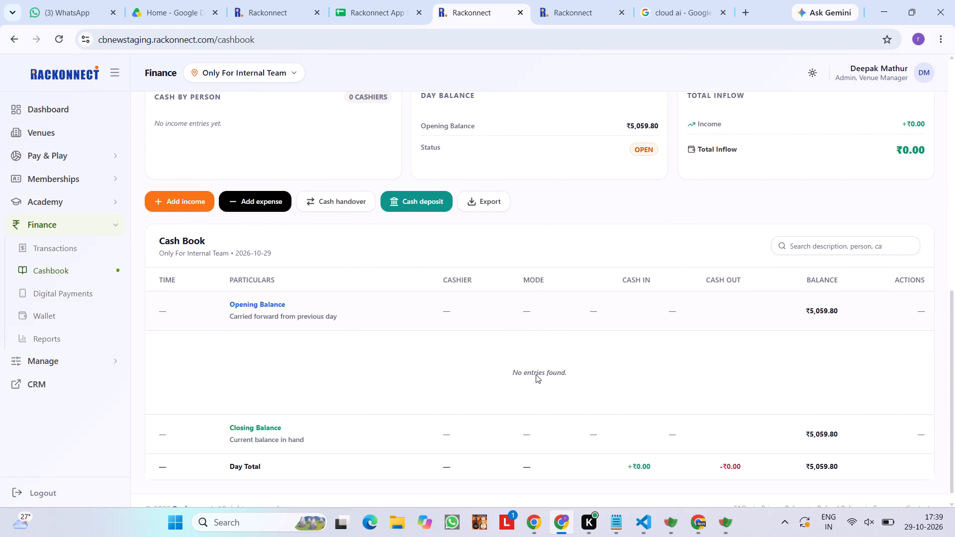
{"action": "scroll", "coordinate": [536, 374], "scroll_direction": "right", "scroll_amount": 2}
Open the Cashbook history for October 2026 and expand the transactions of 28 Oct 2026 in the day-wise summary.
{"action": "scroll", "coordinate": [536, 374], "scroll_direction": "up", "scroll_amount": 5}
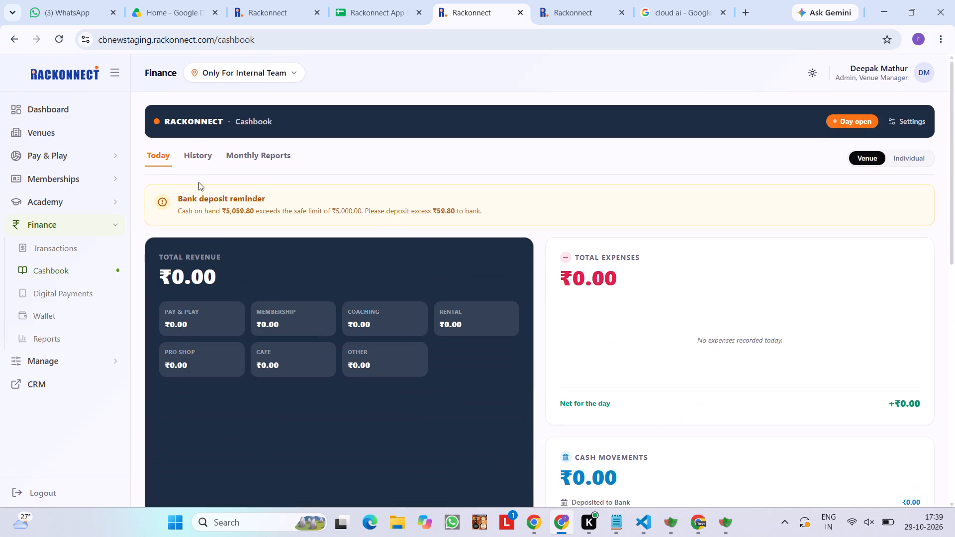
{"action": "left_click", "coordinate": [199, 148]}
{"action": "left_click", "coordinate": [200, 151]}
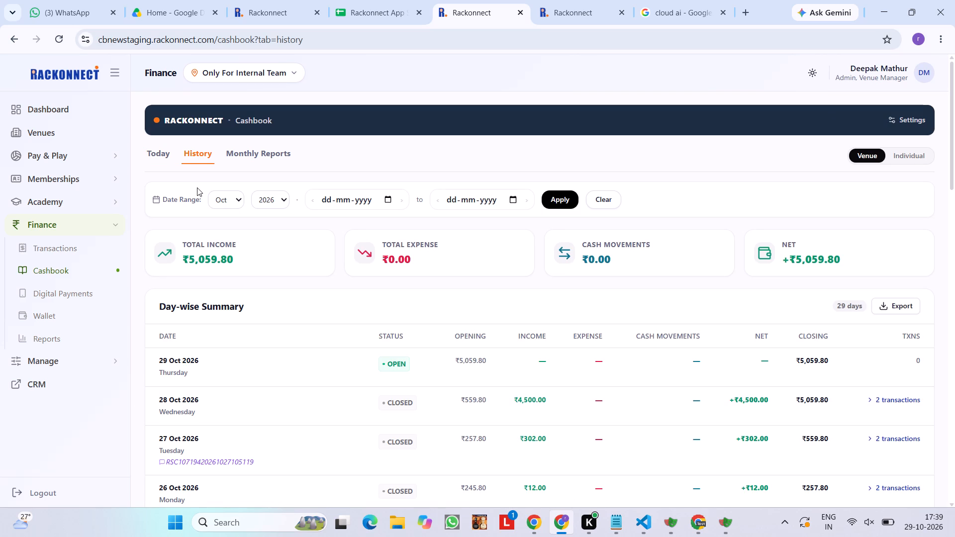
{"action": "left_click", "coordinate": [879, 400]}
{"action": "scroll", "coordinate": [744, 423], "scroll_direction": "down", "scroll_amount": 1}
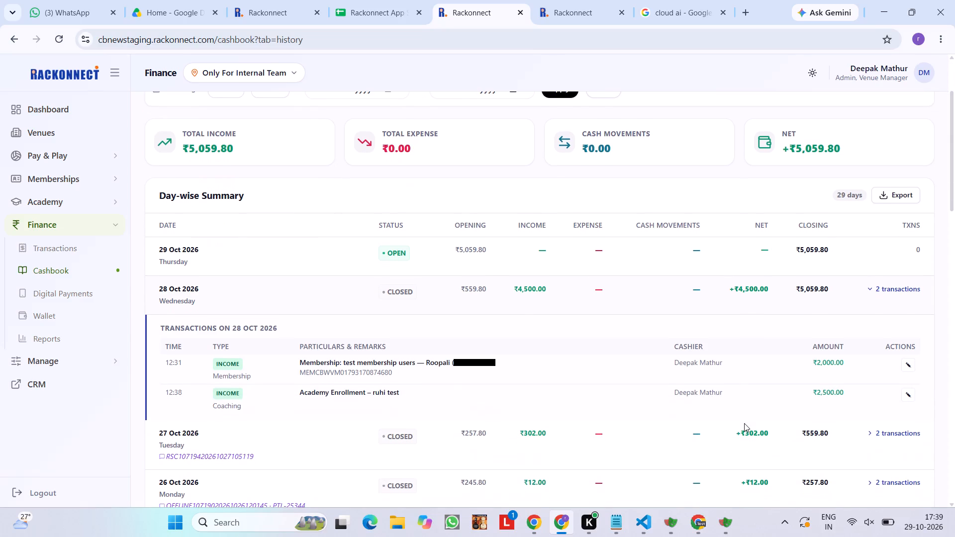
{"action": "scroll", "coordinate": [744, 423], "scroll_direction": "down", "scroll_amount": 3}
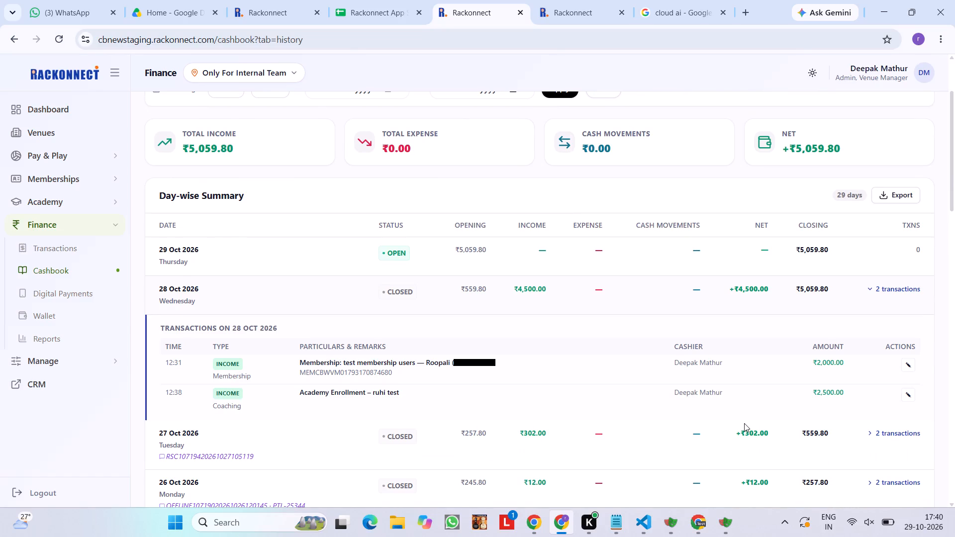
{"action": "scroll", "coordinate": [744, 423], "scroll_direction": "down", "scroll_amount": 1}
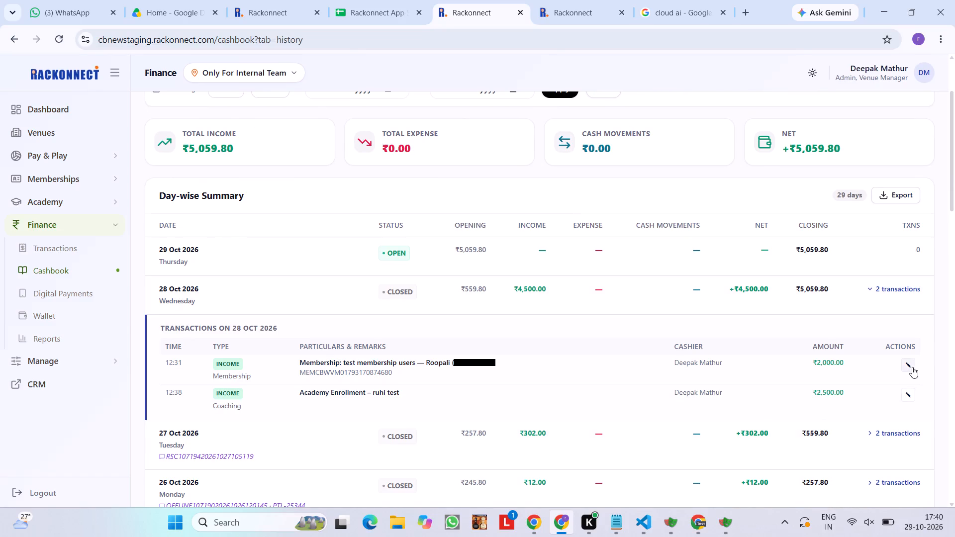
Open the ₹2,000.00 membership entry of 28 Oct for correction, examine its pay mode, amount and GST, and close it without saving.
{"action": "left_click", "coordinate": [912, 367]}
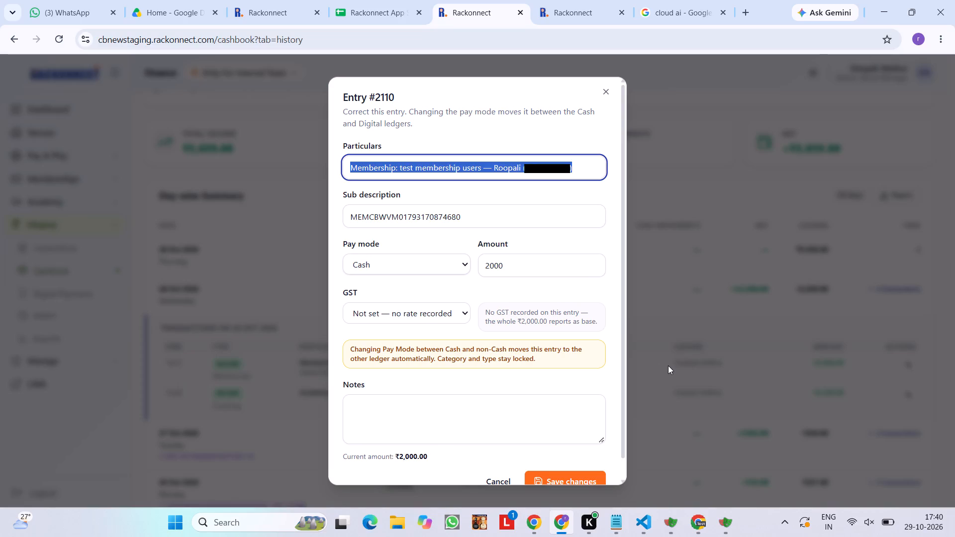
{"action": "left_click", "coordinate": [569, 377]}
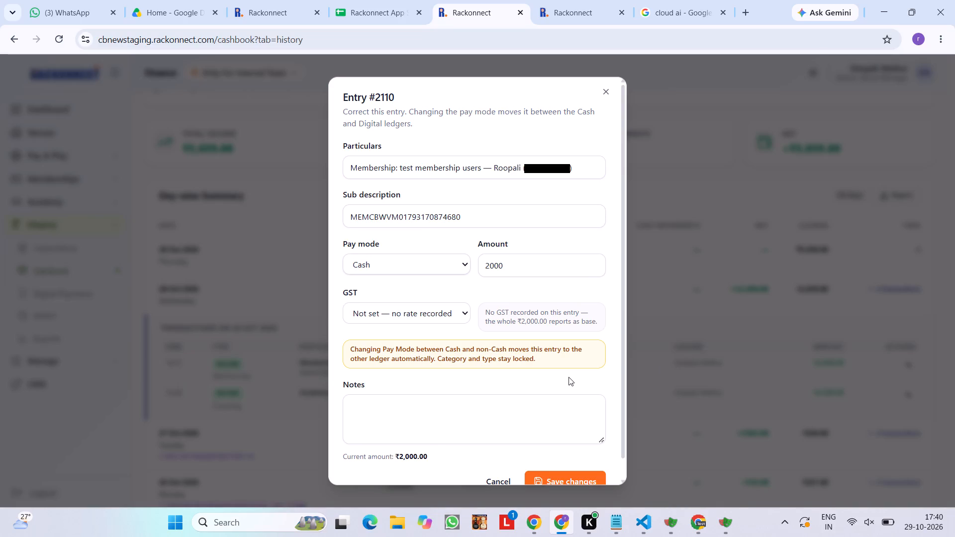
{"action": "left_click", "coordinate": [683, 317]}
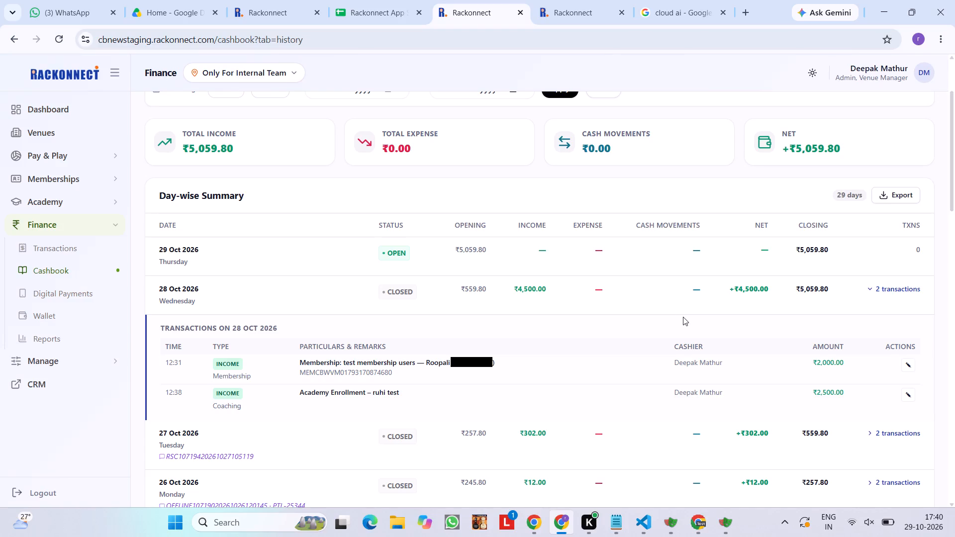
{"action": "left_click", "coordinate": [638, 314]}
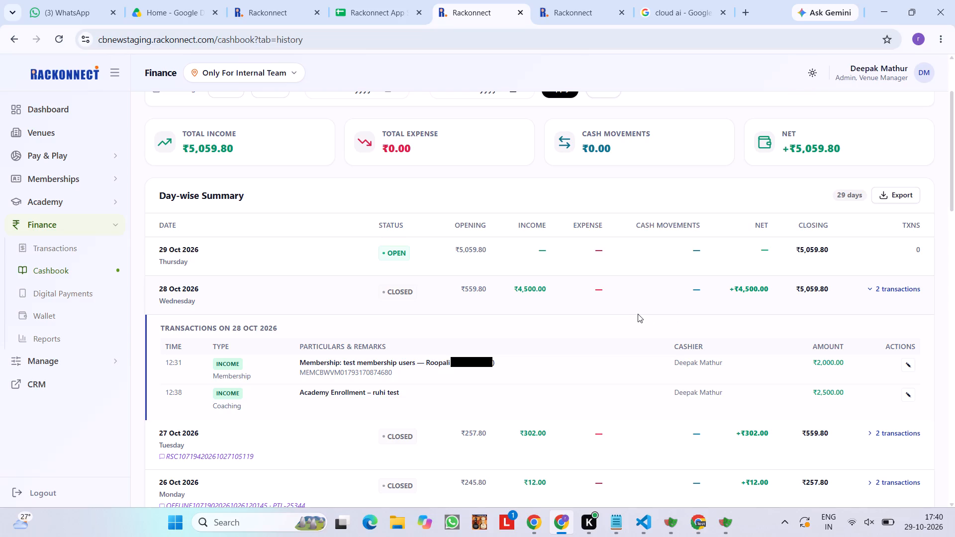
{"action": "left_click", "coordinate": [637, 319]}
Examine the first page of the Pay & Play transactions in Finance, including modes, payment statuses and page totals.
{"action": "left_click", "coordinate": [88, 244]}
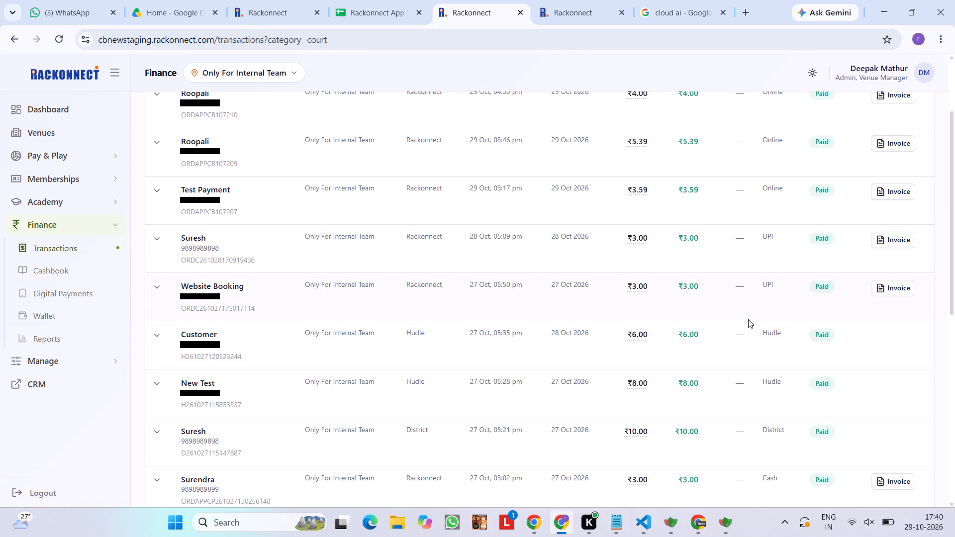
{"action": "scroll", "coordinate": [748, 319], "scroll_direction": "up", "scroll_amount": 2}
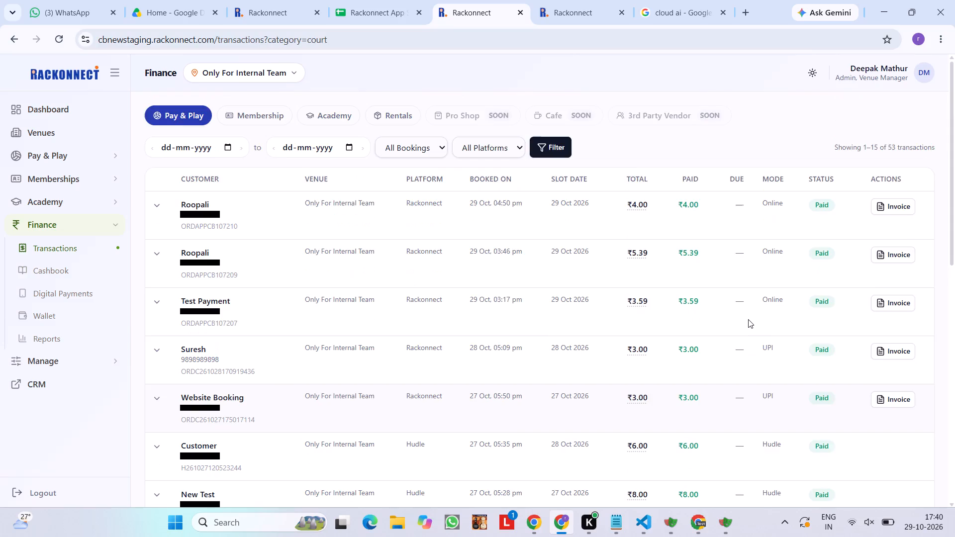
{"action": "scroll", "coordinate": [748, 319], "scroll_direction": "up", "scroll_amount": 2}
{"action": "scroll", "coordinate": [748, 319], "scroll_direction": "down", "scroll_amount": 7}
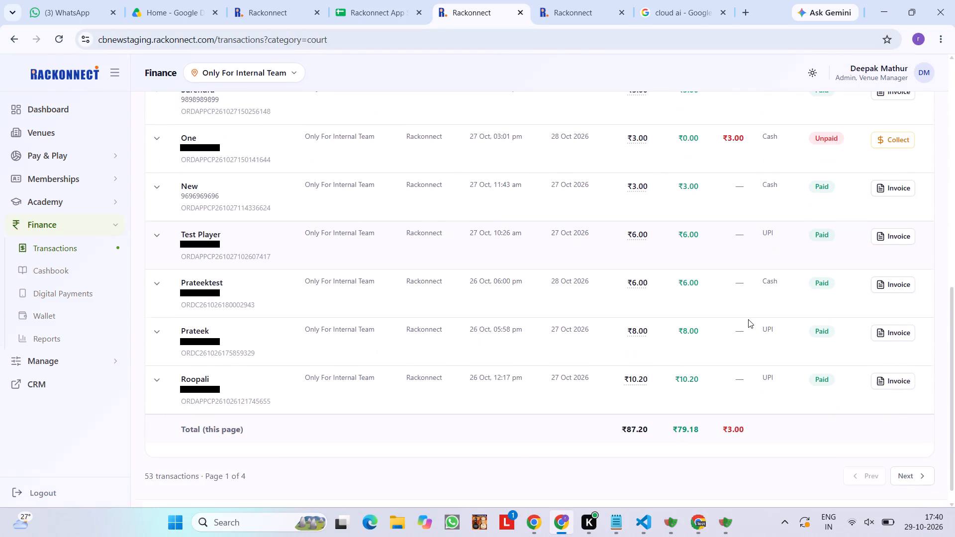
{"action": "scroll", "coordinate": [748, 319], "scroll_direction": "down", "scroll_amount": 4}
{"action": "scroll", "coordinate": [748, 319], "scroll_direction": "up", "scroll_amount": 6}
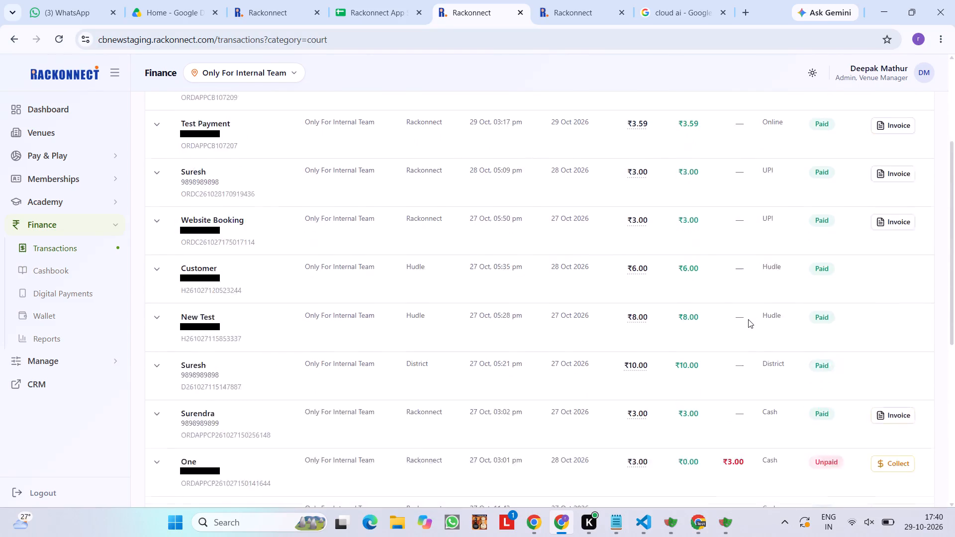
{"action": "scroll", "coordinate": [748, 319], "scroll_direction": "up", "scroll_amount": 5}
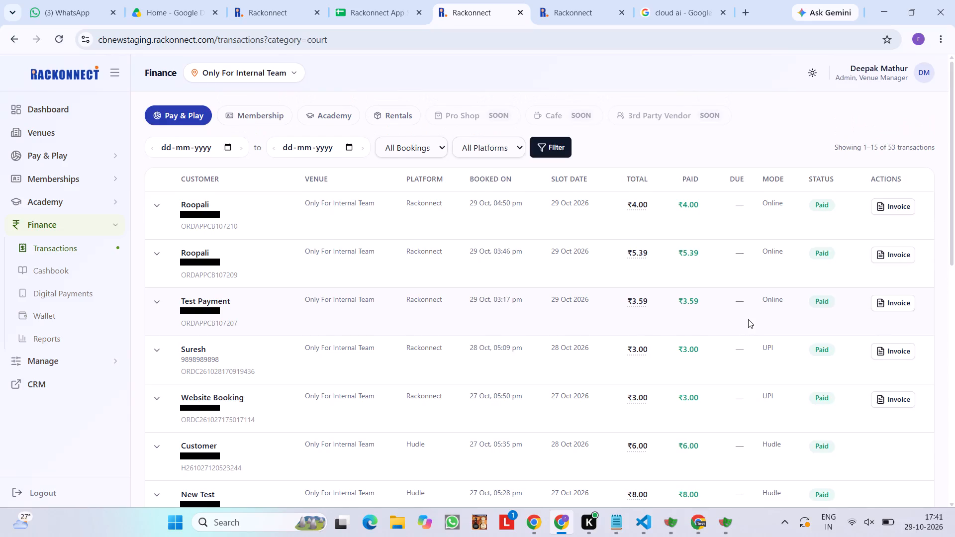
{"action": "scroll", "coordinate": [748, 319], "scroll_direction": "up", "scroll_amount": 1}
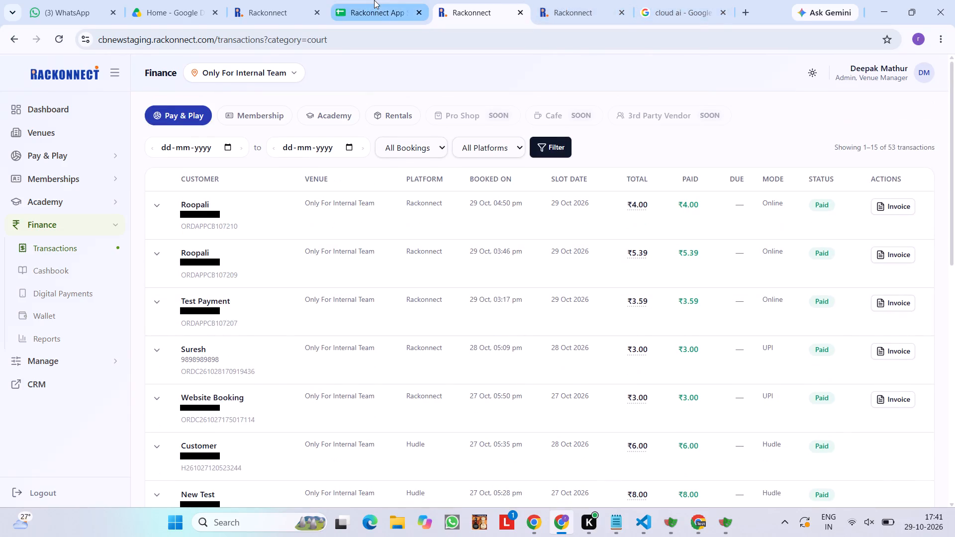
Glance at the App improvement sheet of the tracking spreadsheet and return to the Finance transactions.
{"action": "left_click", "coordinate": [374, 0]}
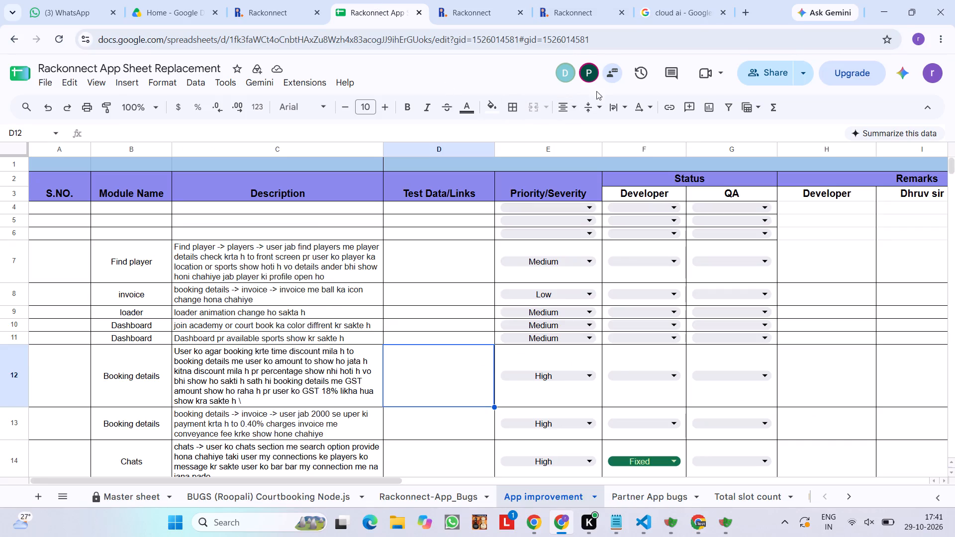
{"action": "left_click", "coordinate": [461, 0]}
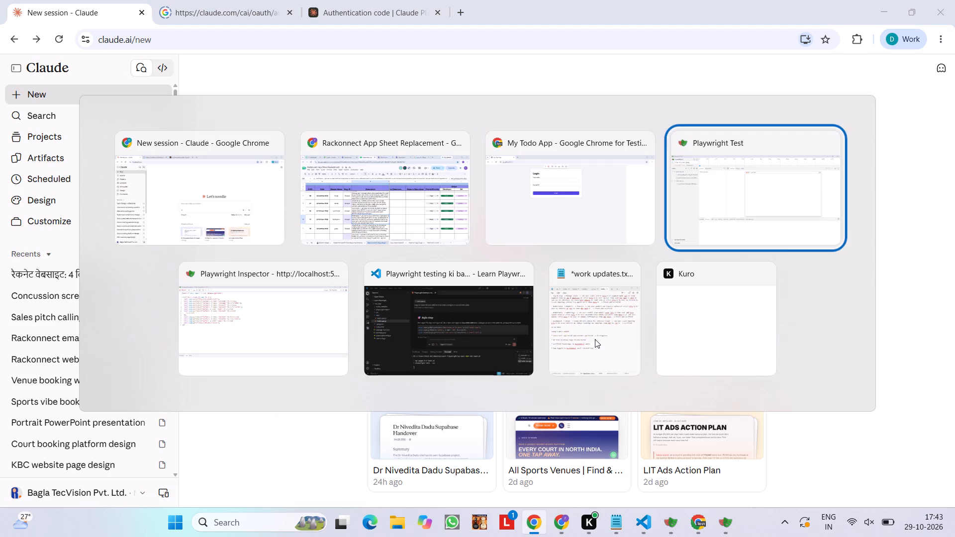
{"action": "key", "text": "alt+Tab"}
{"action": "key", "text": "alt+Tab"}
{"action": "key", "text": "alt+Tab"}
{"action": "key", "text": "alt+Tab"}
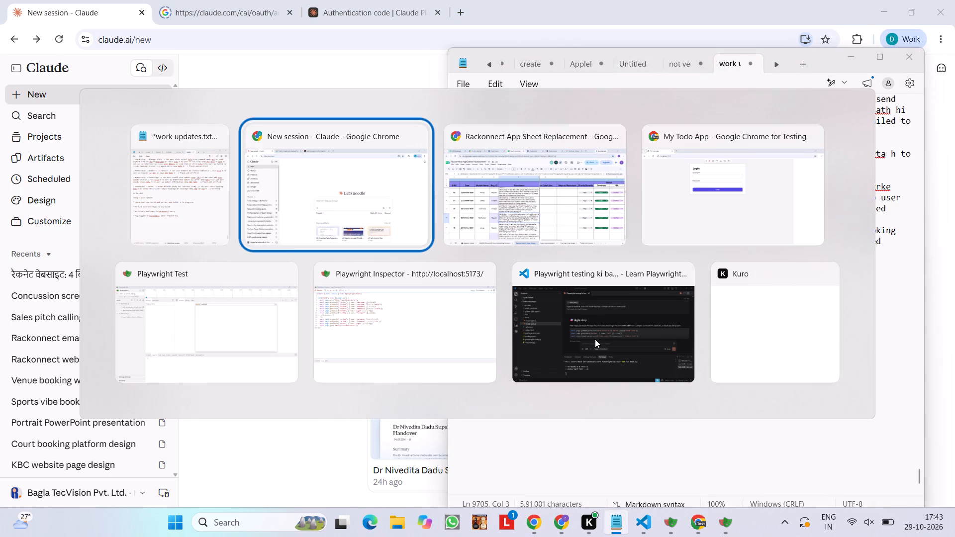
{"action": "key", "text": "alt+Tab"}
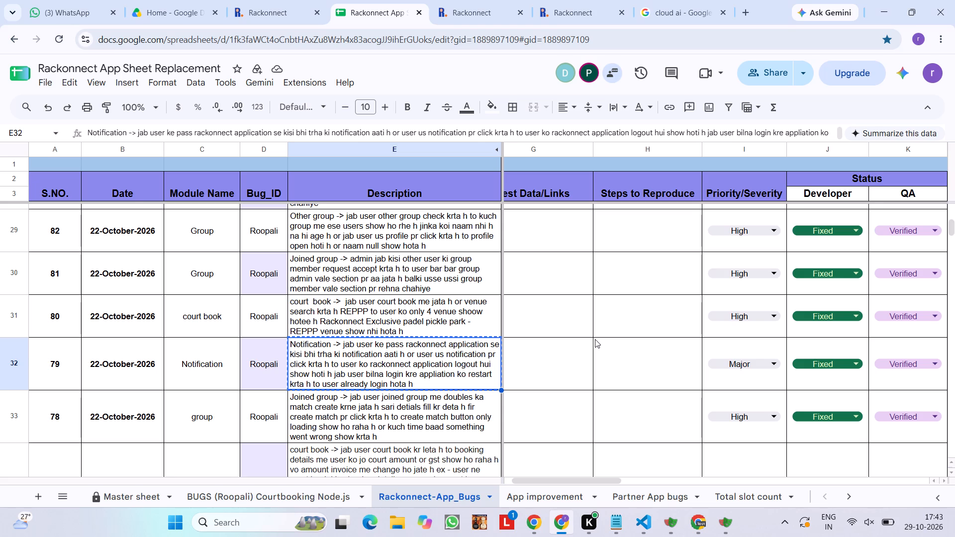
{"action": "key", "text": "alt+Tab"}
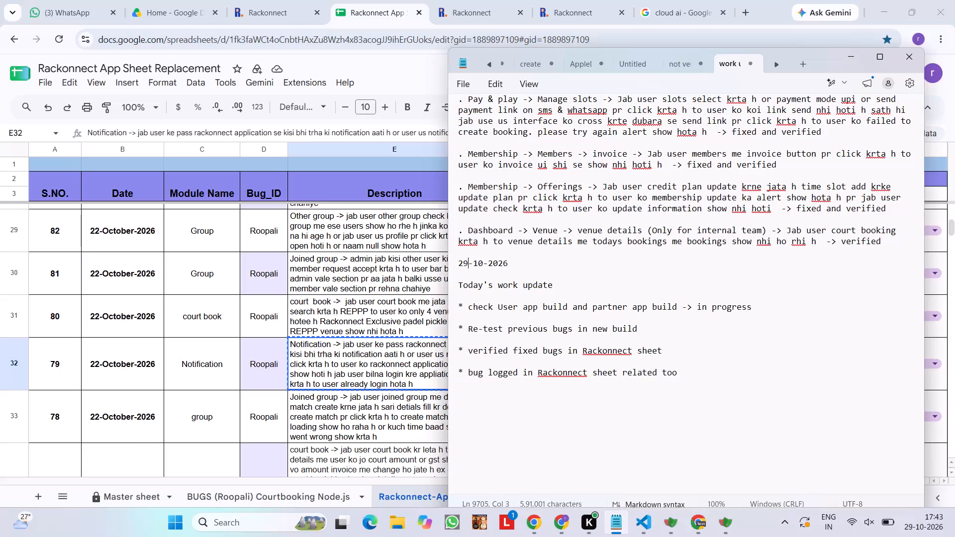
{"action": "key", "text": "alt+Tab"}
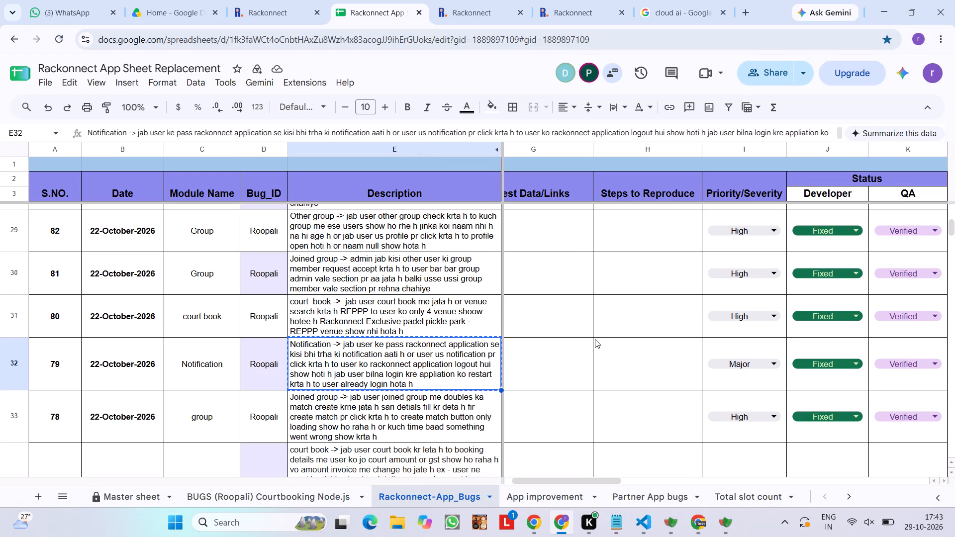
Add bug 79's copied description to the 29-10-2026 work update in Notepad, marked "-> verified", and start another "." entry below it.
{"action": "left_click", "coordinate": [454, 375]}
{"action": "key", "text": "ctrl+c"}
{"action": "key", "text": "alt+Tab"}
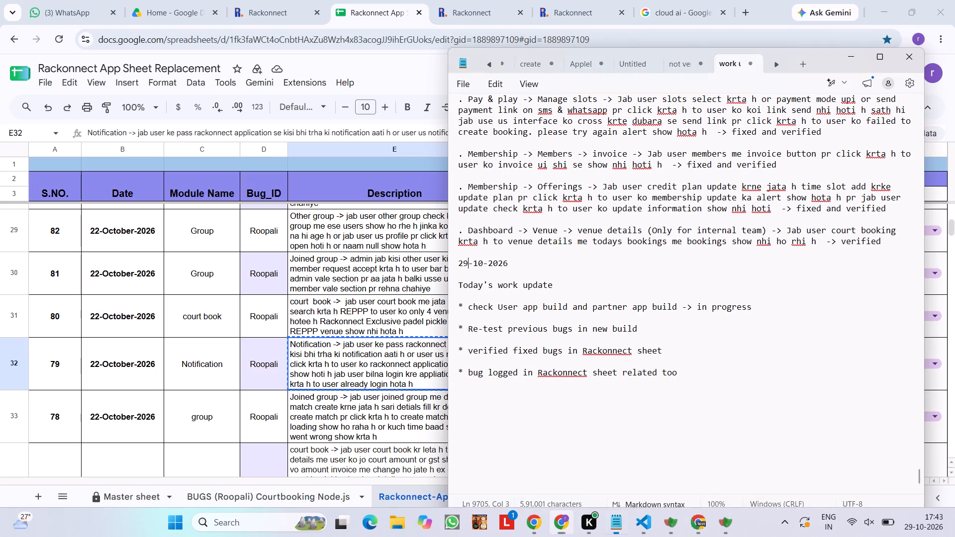
{"action": "left_click", "coordinate": [500, 397]}
{"action": "type", "text": "."}
{"action": "key", "text": "space"}
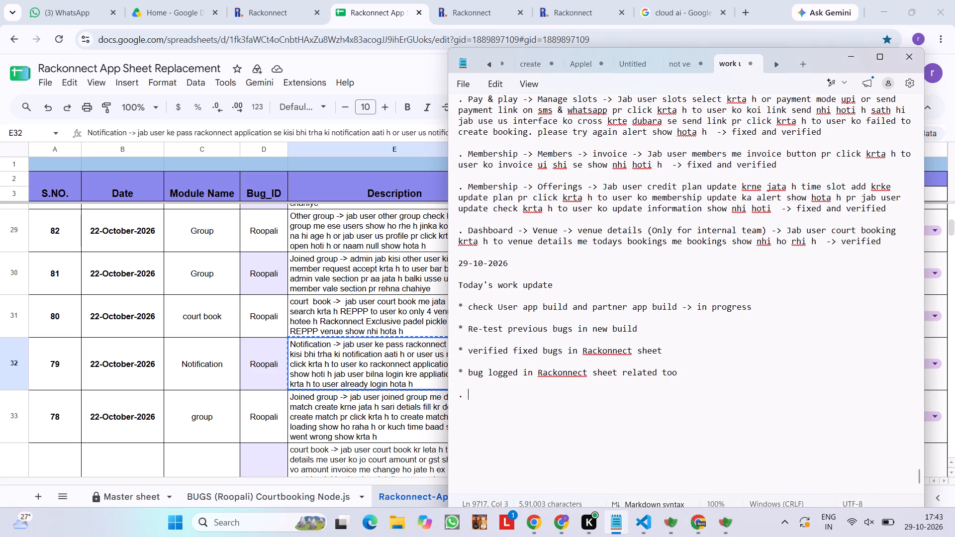
{"action": "key", "text": "ctrl+v"}
{"action": "key", "text": "space"}
{"action": "type", "text": "-> verified"}
{"action": "key", "text": "Return"}
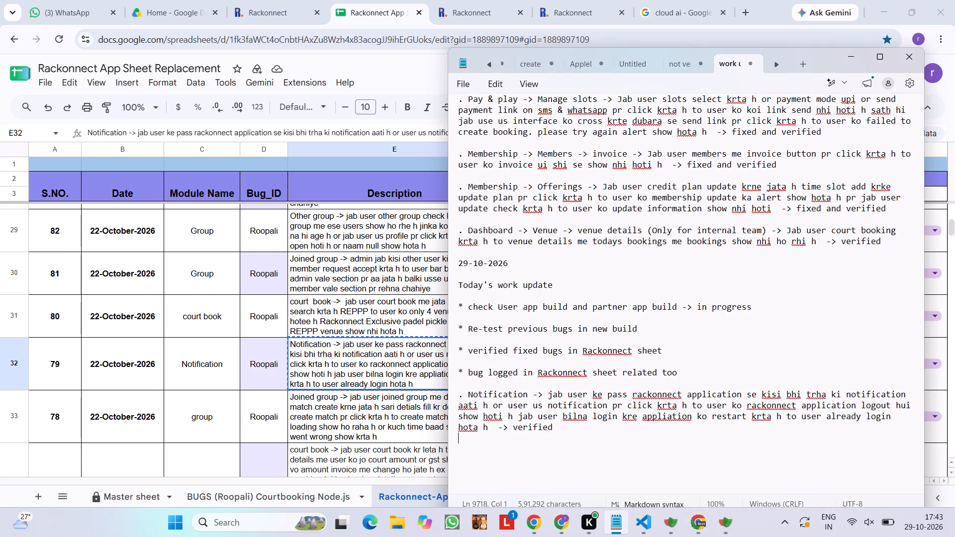
{"action": "key", "text": "Return"}
{"action": "type", "text": "."}
{"action": "key", "text": "space"}
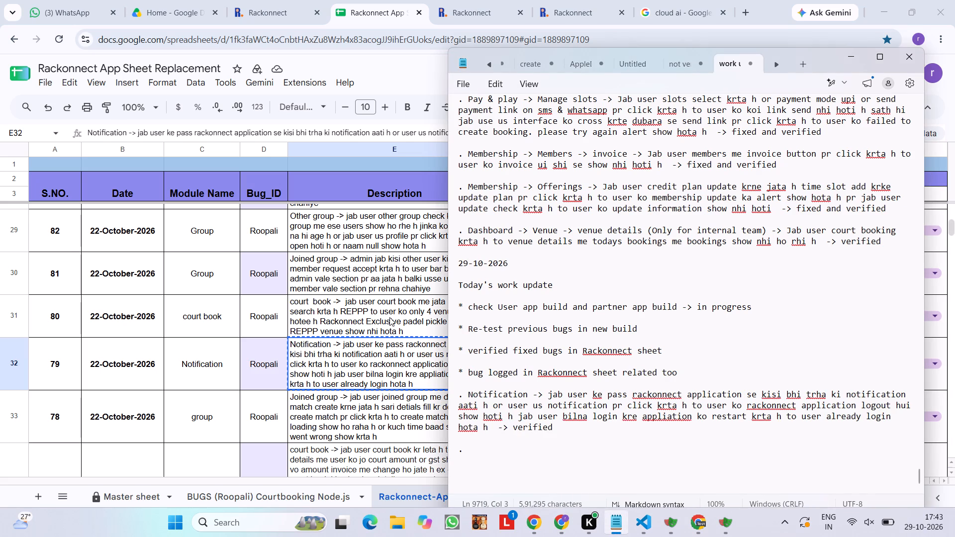
Return to the Rackonnect-App_Bugs sheet and review bugs 80 to 86 with their descriptions and developer and QA statuses.
{"action": "left_click", "coordinate": [389, 317]}
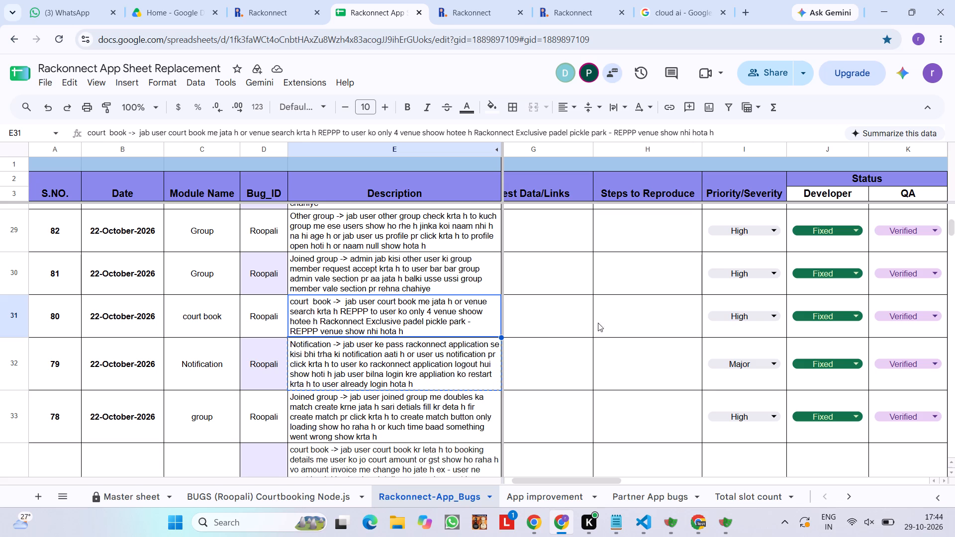
{"action": "left_click", "coordinate": [660, 314]}
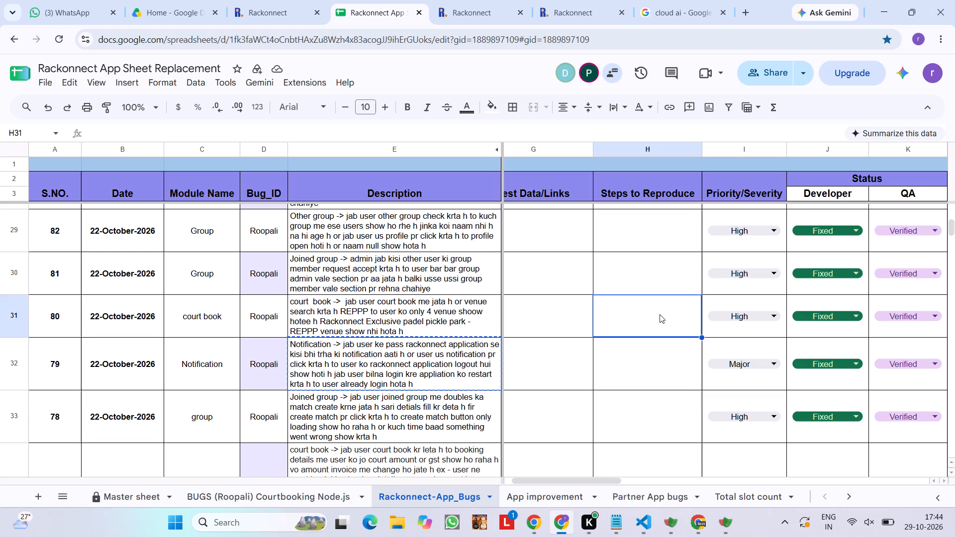
{"action": "scroll", "coordinate": [660, 314], "scroll_direction": "up", "scroll_amount": 2}
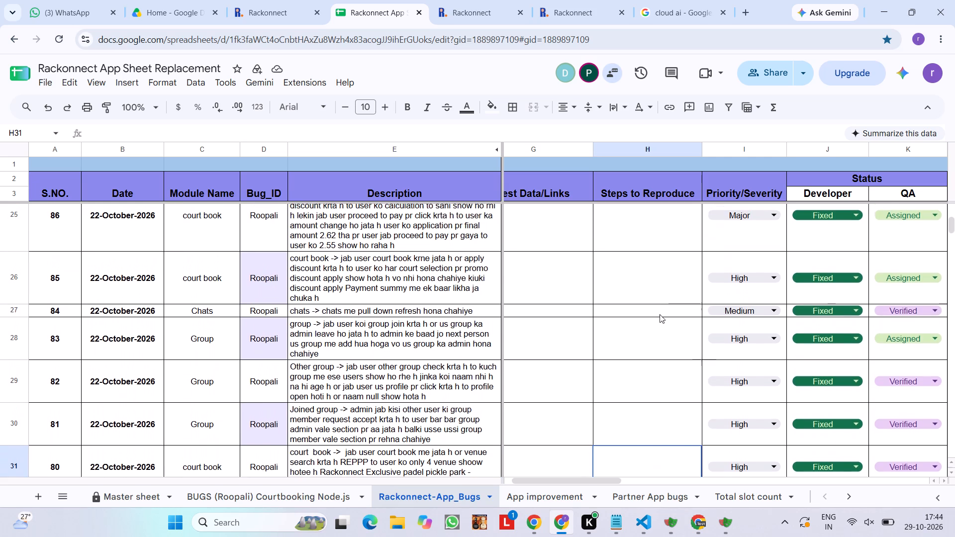
{"action": "scroll", "coordinate": [660, 314], "scroll_direction": "up", "scroll_amount": 1}
{"action": "left_click", "coordinate": [657, 331]}
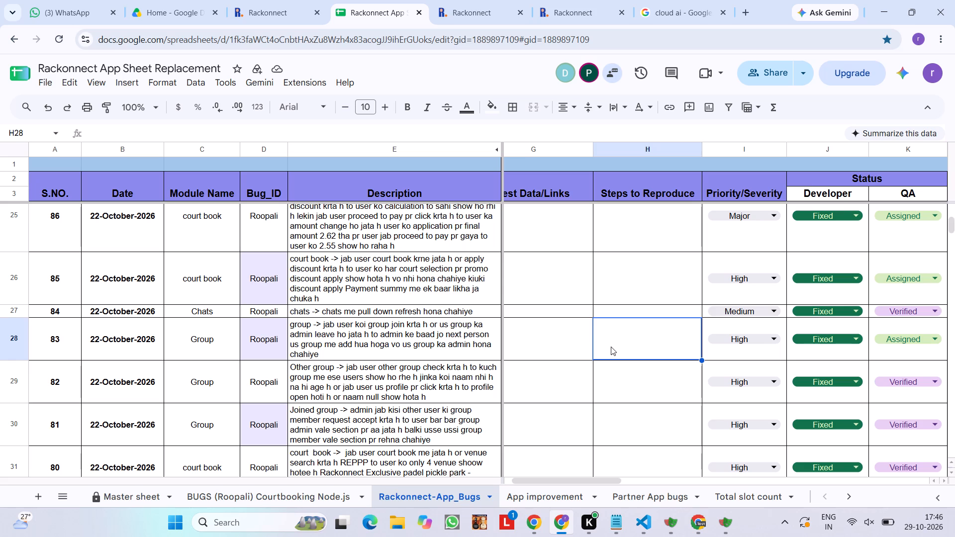
{"action": "left_click", "coordinate": [611, 347]}
Change the module name of bug 106 in the Rackonnect-App_Bugs sheet to "Group".
{"action": "scroll", "coordinate": [611, 347], "scroll_direction": "up", "scroll_amount": 20}
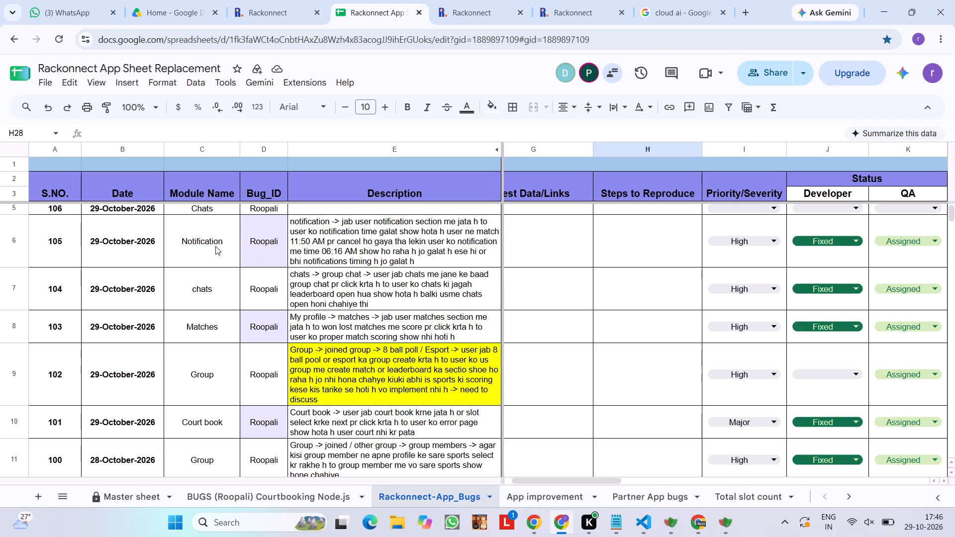
{"action": "left_click", "coordinate": [191, 226]}
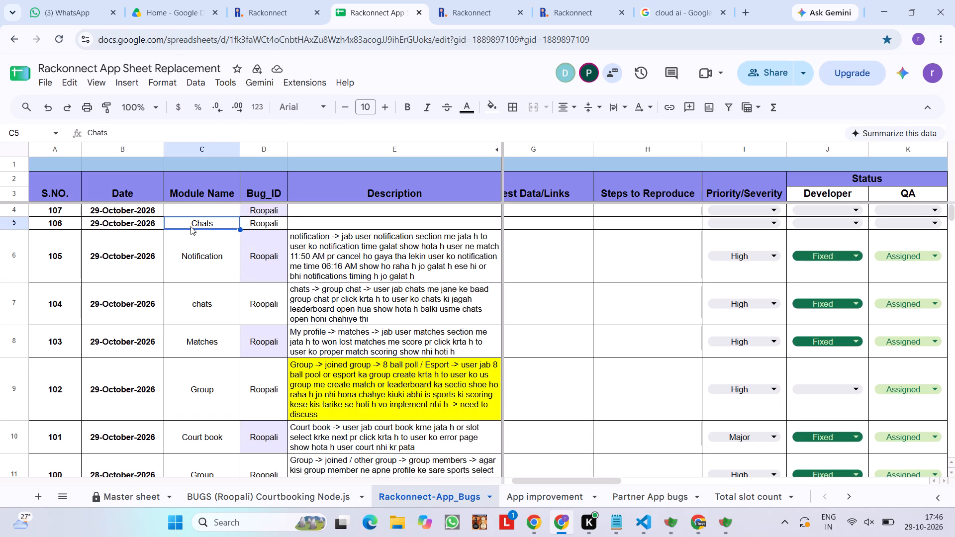
{"action": "key", "text": "BackSpace"}
{"action": "key", "text": "d"}
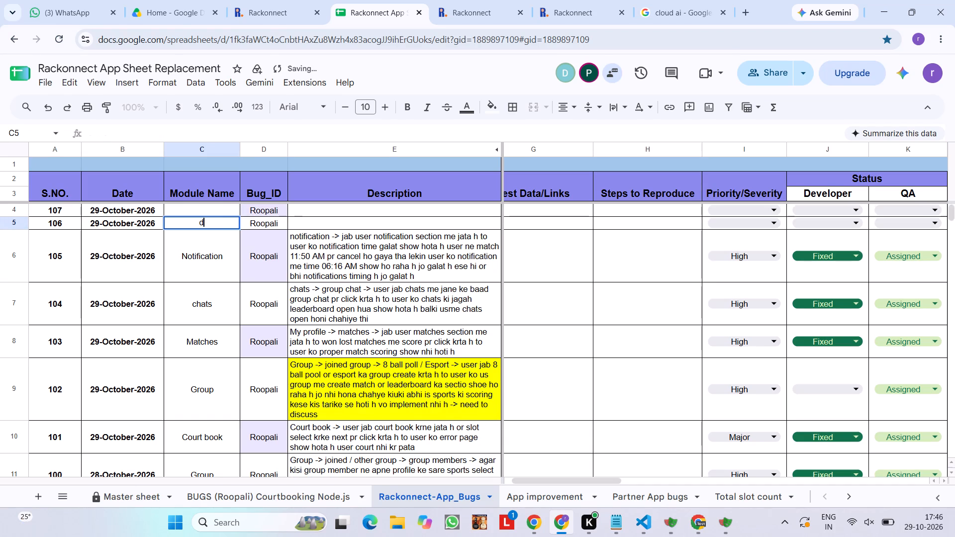
{"action": "key", "text": "BackSpace"}
{"action": "key", "text": "BackSpace"}
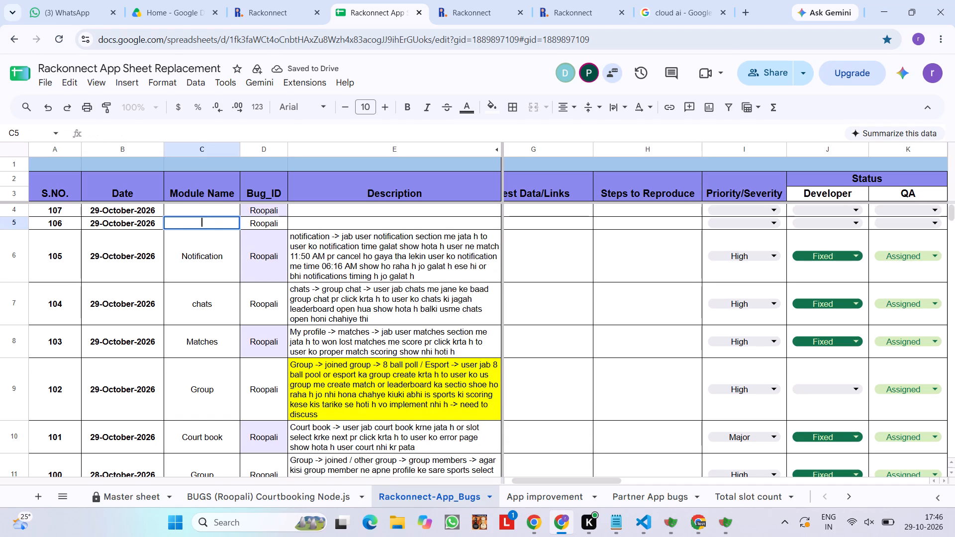
{"action": "type", "text": "Groujp"}
{"action": "key", "text": "space"}
{"action": "key", "text": "BackSpace"}
{"action": "key", "text": "BackSpace"}
{"action": "key", "text": "BackSpace"}
{"action": "key", "text": "p"}
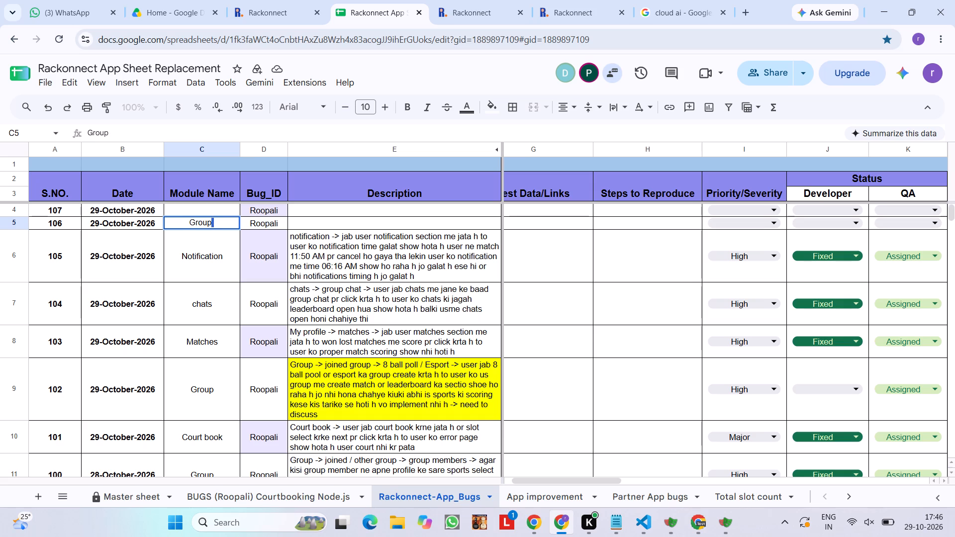
{"action": "key", "text": "space"}
{"action": "key", "text": "Tab"}
Start the description of bug 106 with "Group ->".
{"action": "key", "text": "Tab"}
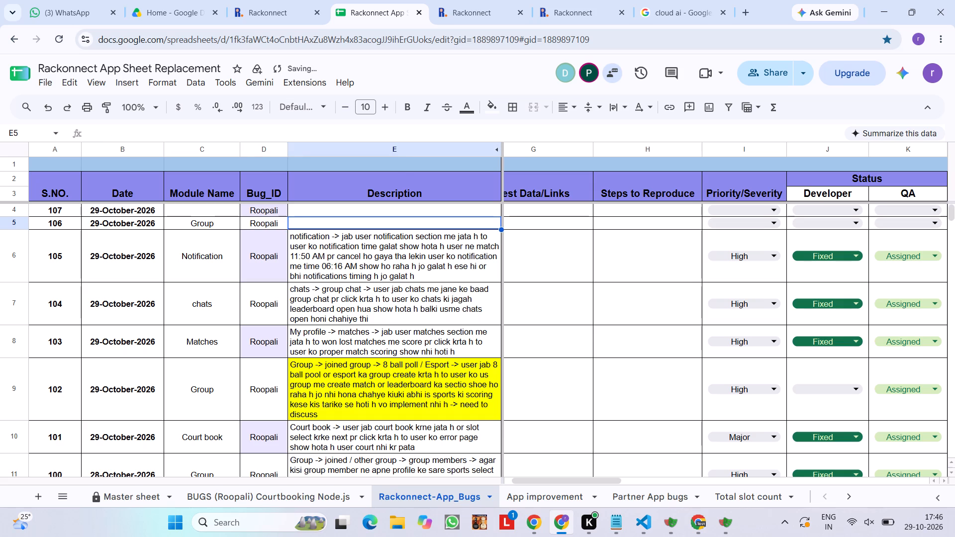
{"action": "double_click", "coordinate": [307, 223]}
{"action": "type", "text": "Groujp"}
{"action": "key", "text": "space"}
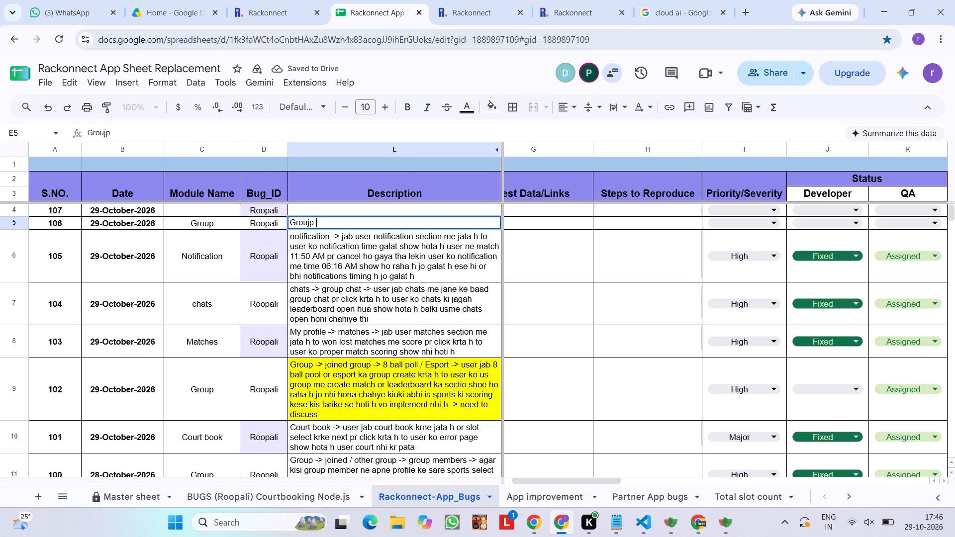
{"action": "key", "text": "BackSpace"}
{"action": "key", "text": "BackSpace"}
{"action": "key", "text": "BackSpace"}
{"action": "type", "text": "p ->"}
{"action": "key", "text": "space"}
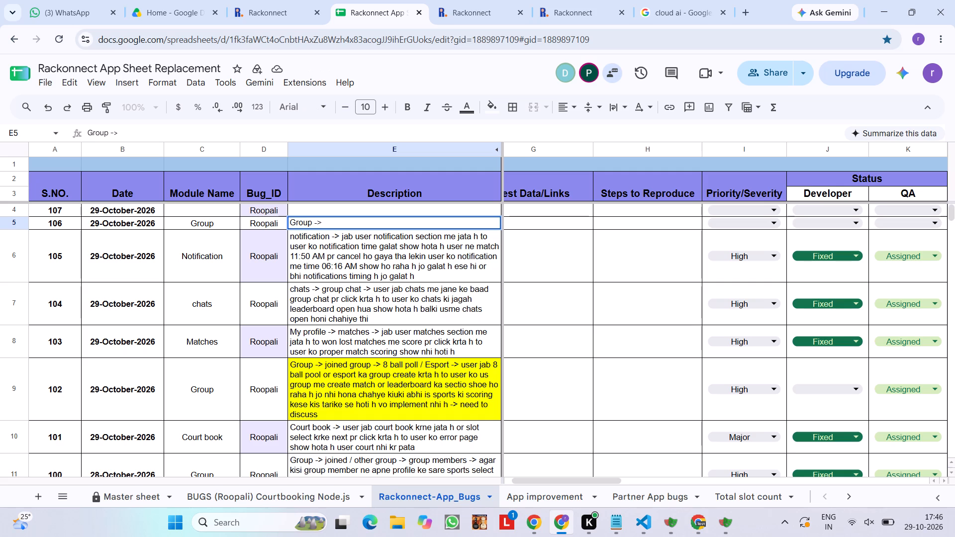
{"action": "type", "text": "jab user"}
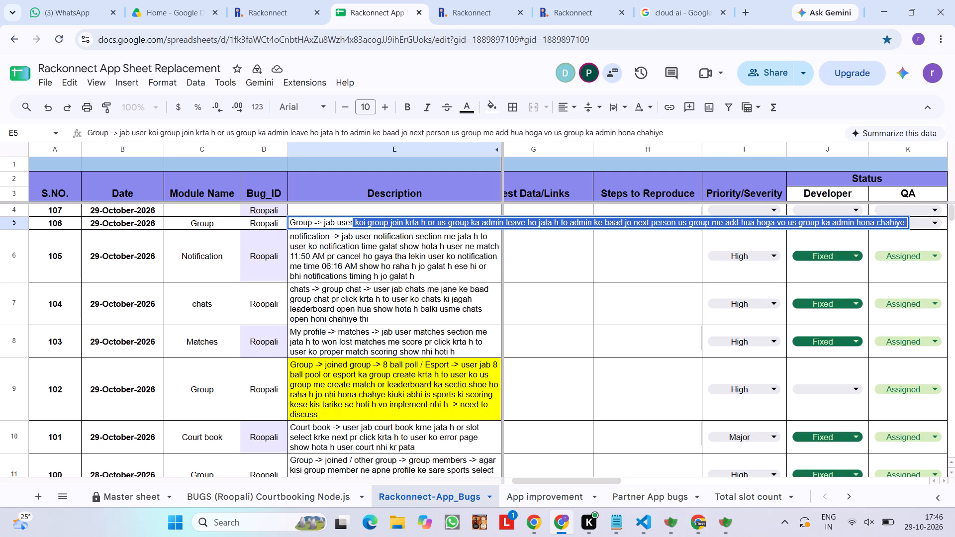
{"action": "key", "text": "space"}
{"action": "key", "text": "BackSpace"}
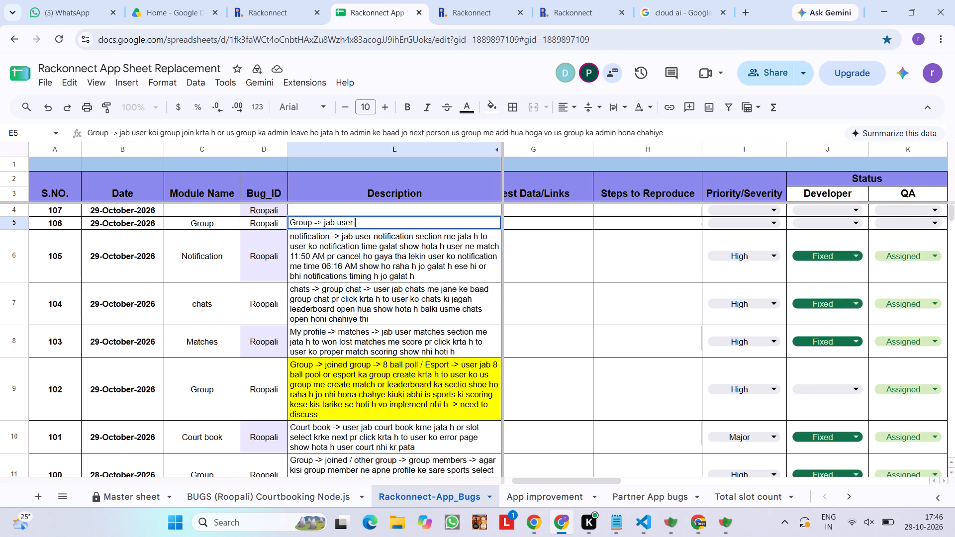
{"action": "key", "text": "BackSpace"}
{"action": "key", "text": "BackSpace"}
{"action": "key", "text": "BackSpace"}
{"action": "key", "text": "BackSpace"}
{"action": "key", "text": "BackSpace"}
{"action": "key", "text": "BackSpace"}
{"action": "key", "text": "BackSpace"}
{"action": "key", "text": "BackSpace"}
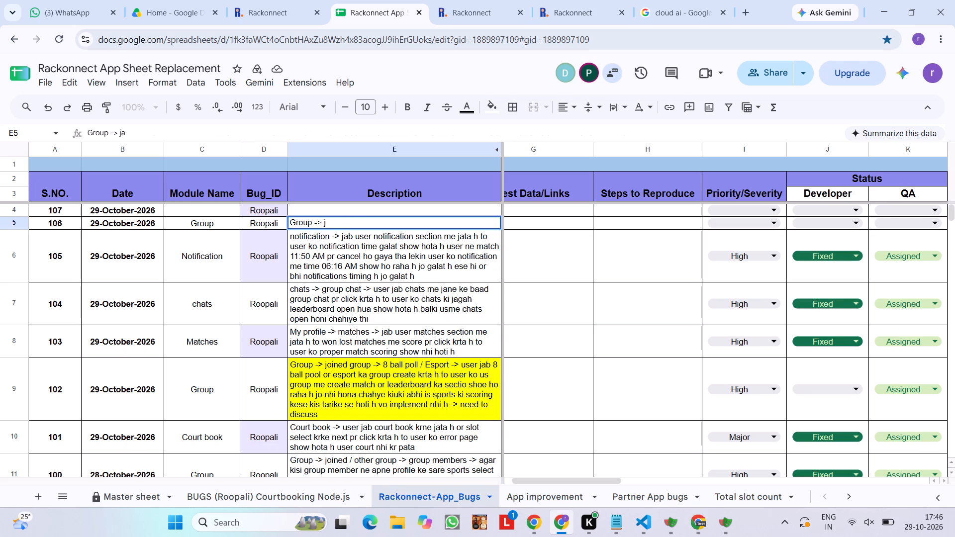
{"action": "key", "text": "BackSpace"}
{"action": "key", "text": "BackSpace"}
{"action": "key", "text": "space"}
Continue bug 106's description with "joined group -> jab".
{"action": "type", "text": "joioned"}
{"action": "key", "text": "space"}
{"action": "key", "text": "BackSpace"}
{"action": "key", "text": "BackSpace"}
{"action": "key", "text": "BackSpace"}
{"action": "key", "text": "BackSpace"}
{"action": "key", "text": "BackSpace"}
{"action": "type", "text": "ned group -> jab user"}
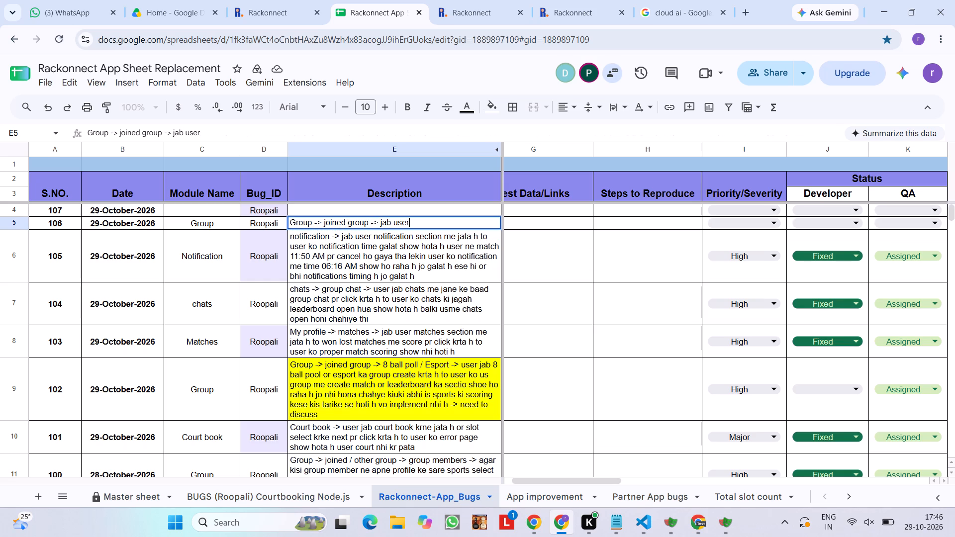
{"action": "key", "text": "space"}
{"action": "key", "text": "BackSpace"}
{"action": "key", "text": "BackSpace"}
{"action": "key", "text": "BackSpace"}
{"action": "key", "text": "BackSpace"}
{"action": "key", "text": "BackSpace"}
Extend bug 106's description with "admin apna hi group leave kr deta h to".
{"action": "type", "text": "admin a"}
{"action": "type", "text": "pna hi agroujp"}
{"action": "key", "text": "space"}
{"action": "key", "text": "BackSpace"}
{"action": "key", "text": "BackSpace"}
{"action": "key", "text": "BackSpace"}
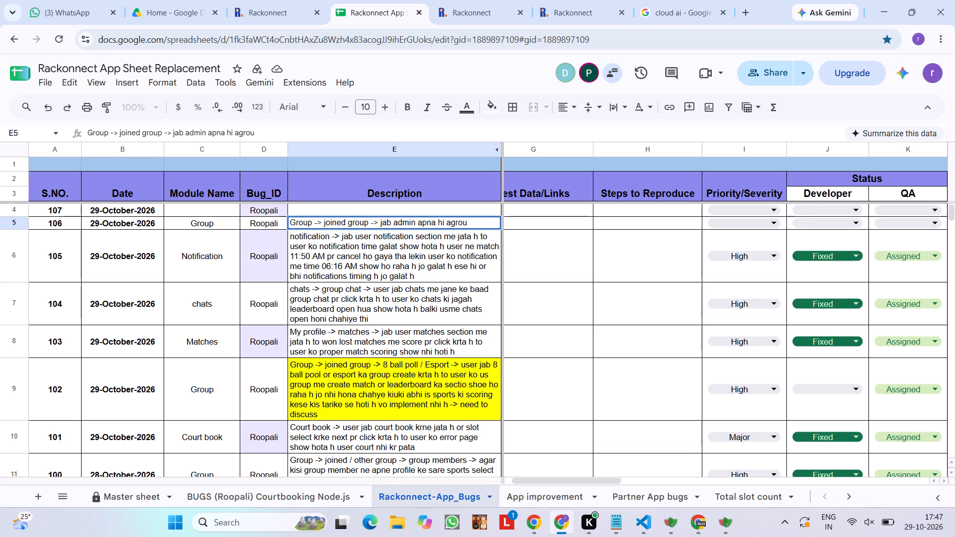
{"action": "key", "text": "BackSpace"}
{"action": "key", "text": "BackSpace"}
{"action": "key", "text": "BackSpace"}
{"action": "key", "text": "BackSpace"}
{"action": "key", "text": "BackSpace"}
{"action": "type", "text": "group leave kr deta h to user ko"}
{"action": "key", "text": "space"}
{"action": "key", "text": "BackSpace"}
{"action": "key", "text": "BackSpace"}
{"action": "key", "text": "BackSpace"}
{"action": "key", "text": "BackSpace"}
{"action": "key", "text": "BackSpace"}
{"action": "key", "text": "BackSpace"}
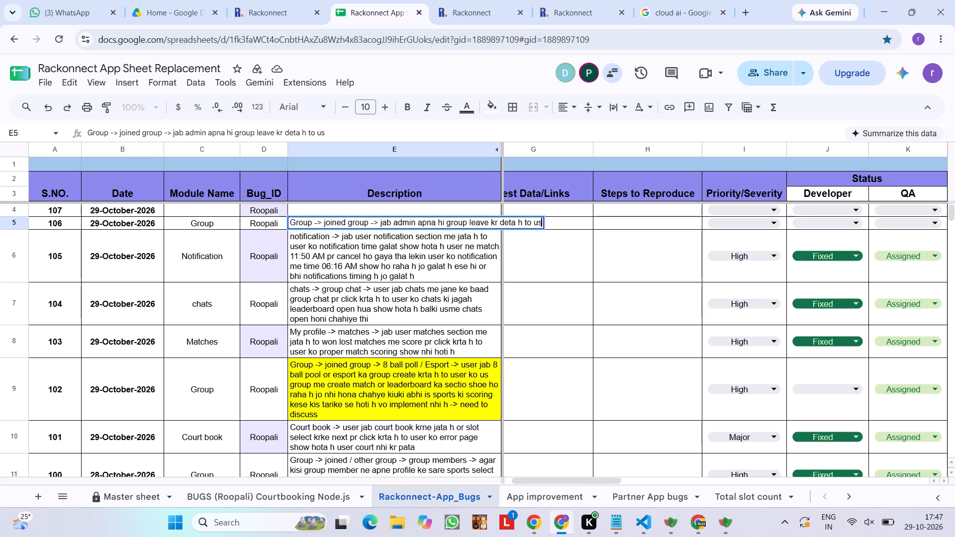
{"action": "key", "text": "BackSpace"}
{"action": "key", "text": "BackSpace"}
Add "admin ko leave kra" to the end of bug 106's description text.
{"action": "type", "text": "admin ko"}
{"action": "key", "text": "space"}
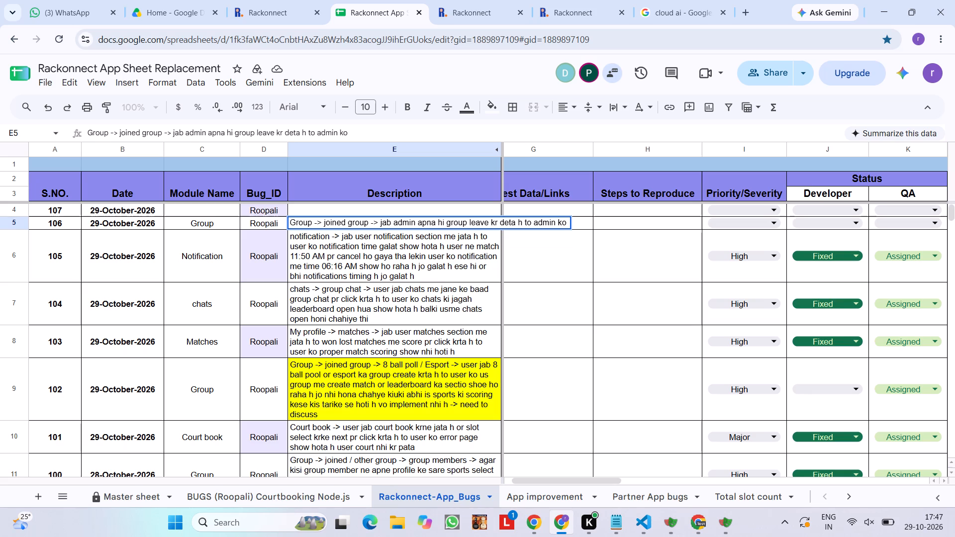
{"action": "type", "text": "vo"}
{"action": "key", "text": "space"}
{"action": "key", "text": "BackSpace"}
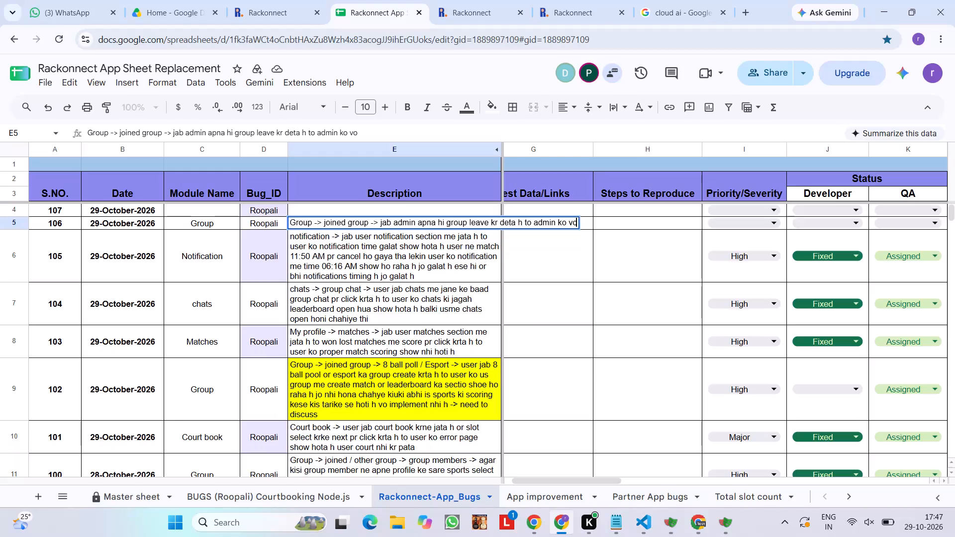
{"action": "key", "text": "BackSpace"}
{"action": "key", "text": "BackSpace"}
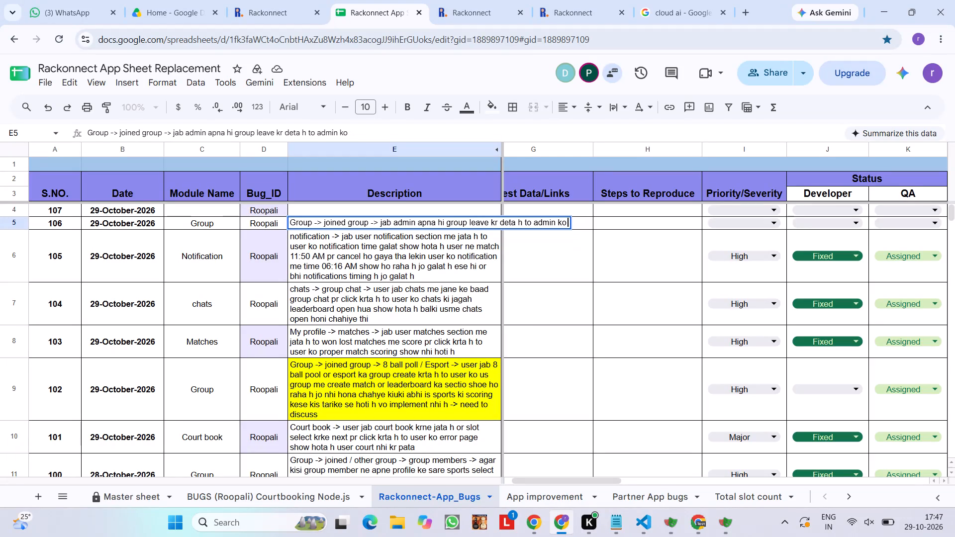
{"action": "type", "text": "leave kra"}
{"action": "key", "text": "space"}
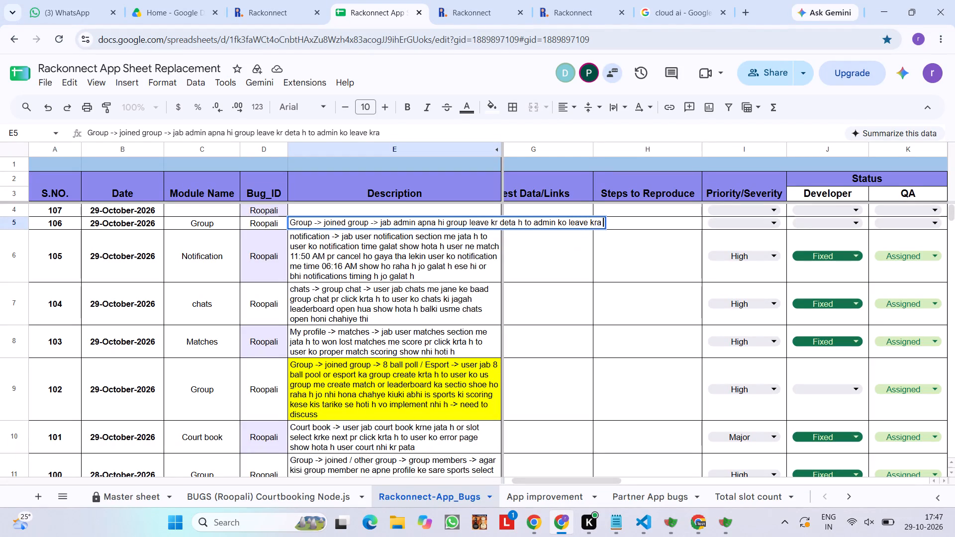
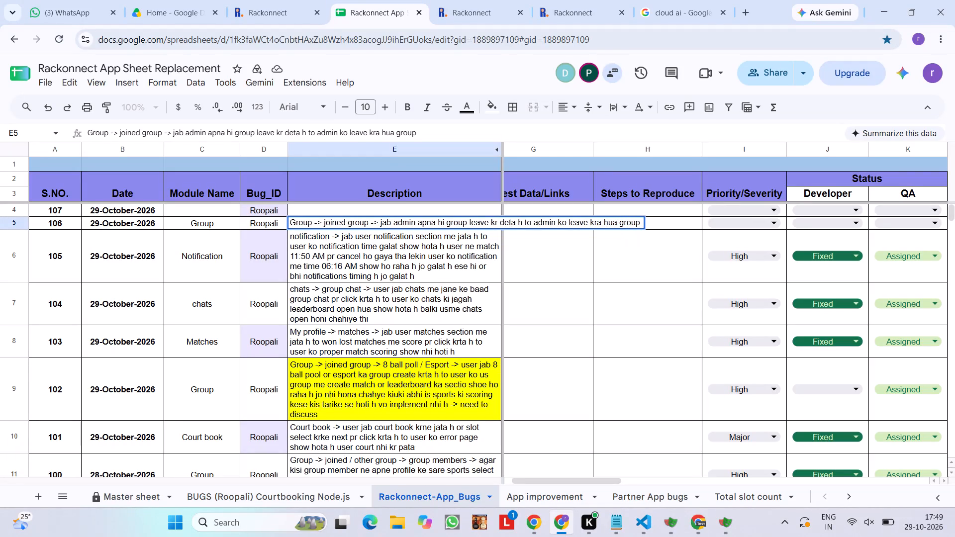
Finish bug 106's description by adding "show nhi hota h" at the end.
{"action": "type", "text": "show h="}
{"action": "key", "text": "BackSpace"}
{"action": "key", "text": "n"}
{"action": "key", "text": "BackSpace"}
{"action": "key", "text": "BackSpace"}
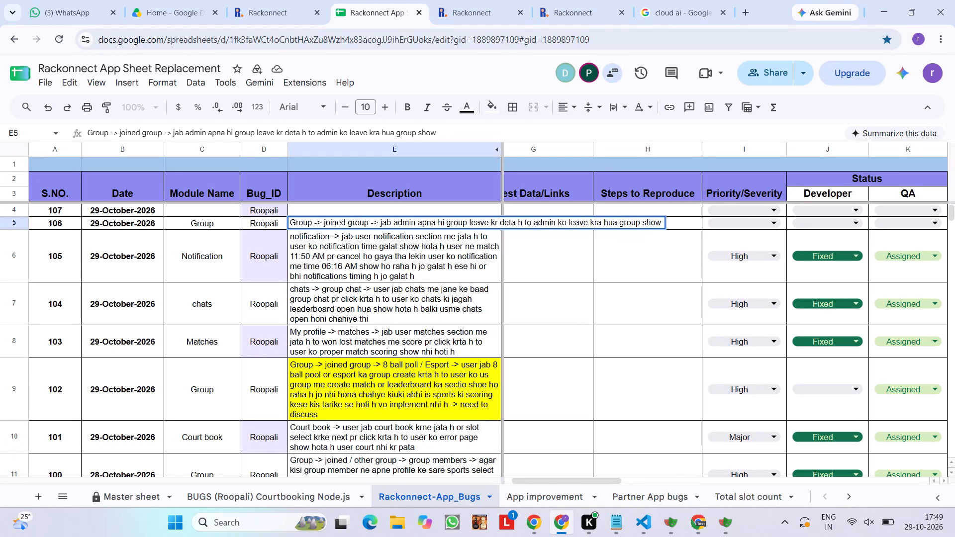
{"action": "type", "text": "nhi hota h"}
{"action": "key", "text": "space"}
{"action": "key", "text": "Return"}
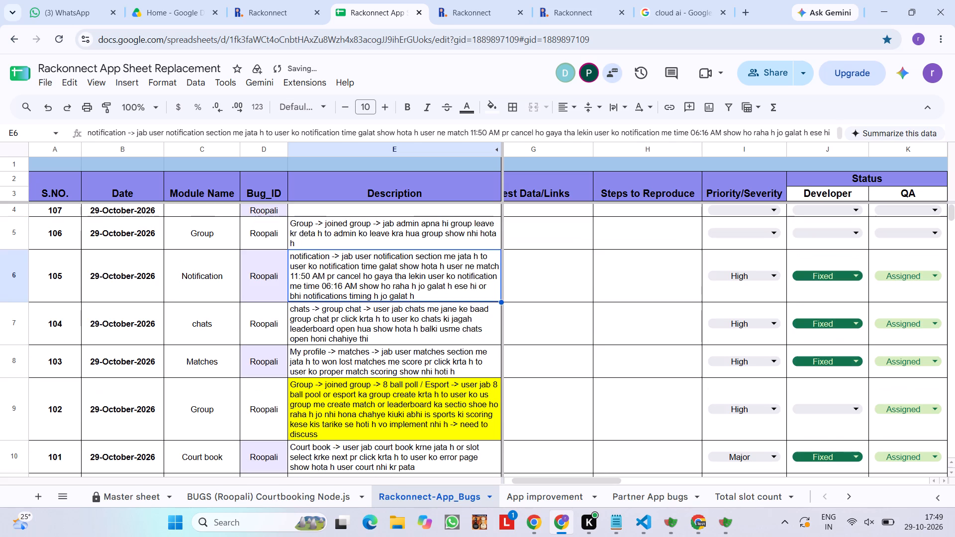
Set bug 106's priority to High and its QA status to Assigned.
{"action": "left_click", "coordinate": [744, 235]}
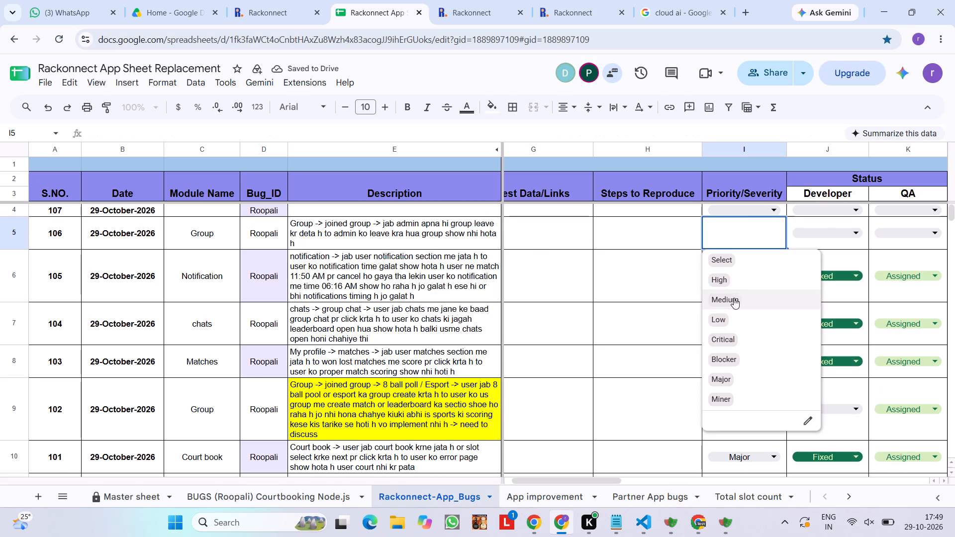
{"action": "left_click", "coordinate": [738, 284]}
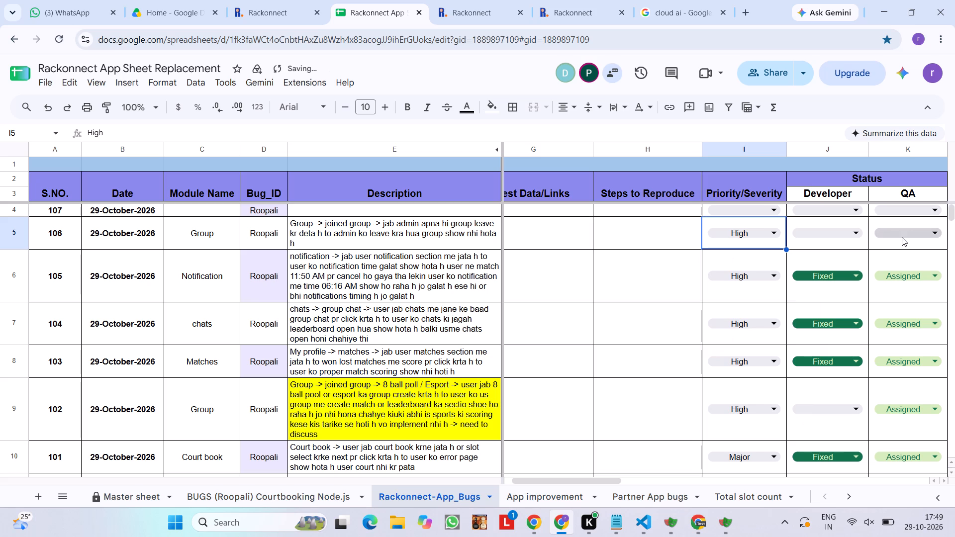
{"action": "left_click", "coordinate": [902, 237]}
{"action": "left_click", "coordinate": [902, 276]}
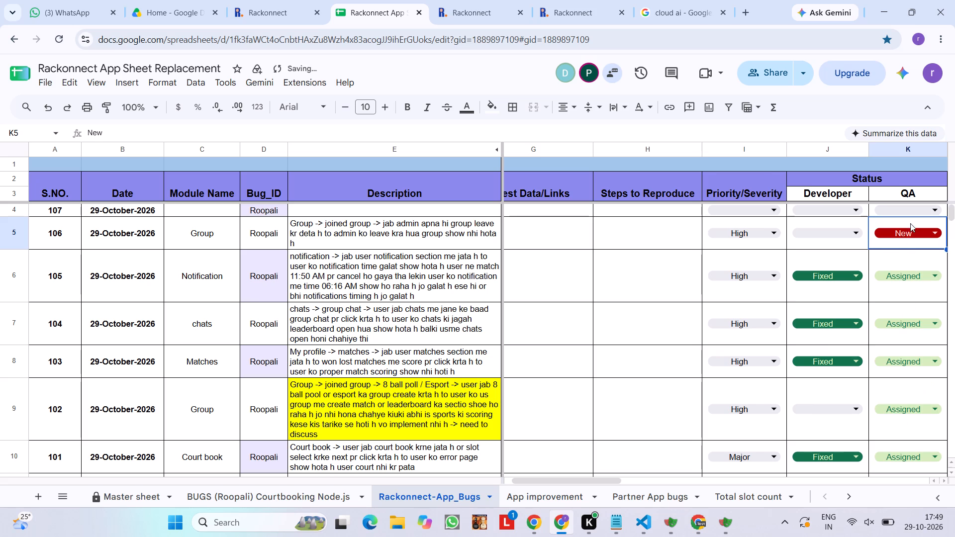
{"action": "left_click", "coordinate": [910, 232]}
{"action": "left_click", "coordinate": [903, 297]}
Set bug 106's Dev/Live value to Dev.
{"action": "scroll", "coordinate": [903, 297], "scroll_direction": "left", "scroll_amount": 2}
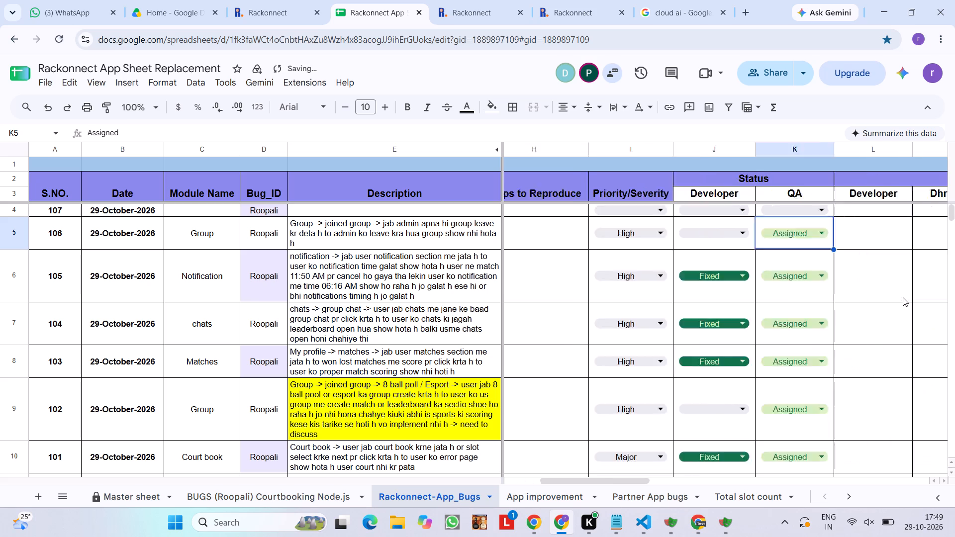
{"action": "scroll", "coordinate": [903, 297], "scroll_direction": "left", "scroll_amount": 2}
{"action": "left_click", "coordinate": [867, 231]}
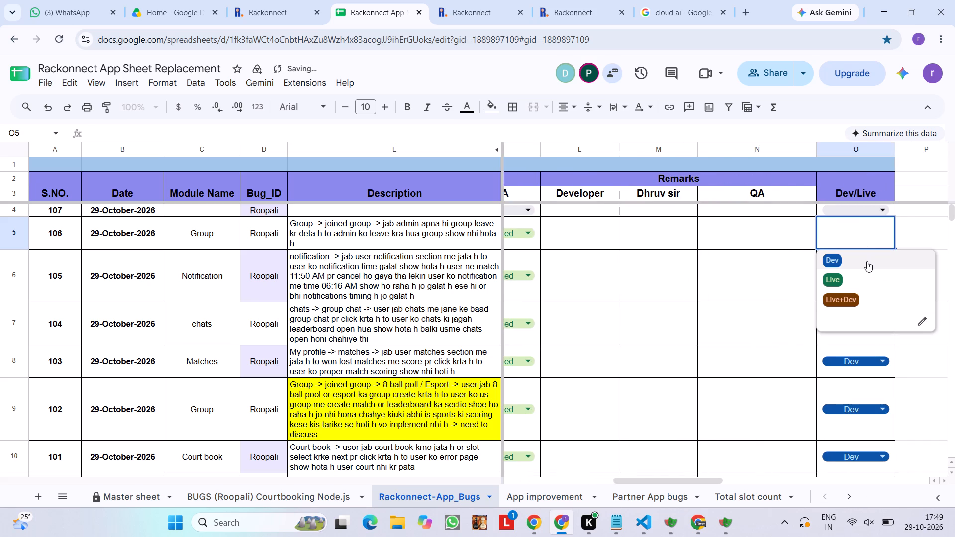
{"action": "left_click", "coordinate": [867, 261]}
Copy bug 106's description cell.
{"action": "scroll", "coordinate": [867, 261], "scroll_direction": "right", "scroll_amount": 6}
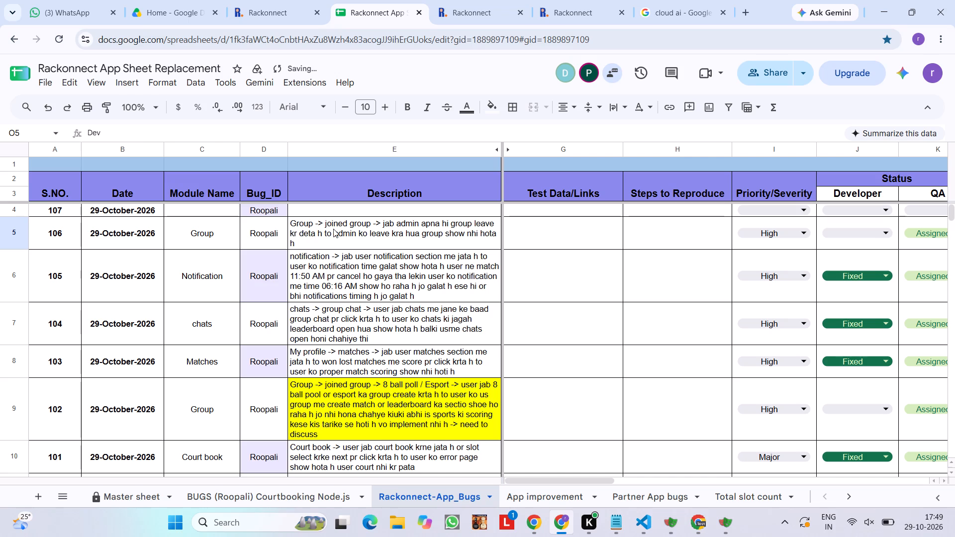
{"action": "left_click", "coordinate": [333, 229]}
{"action": "key", "text": "ctrl+c"}
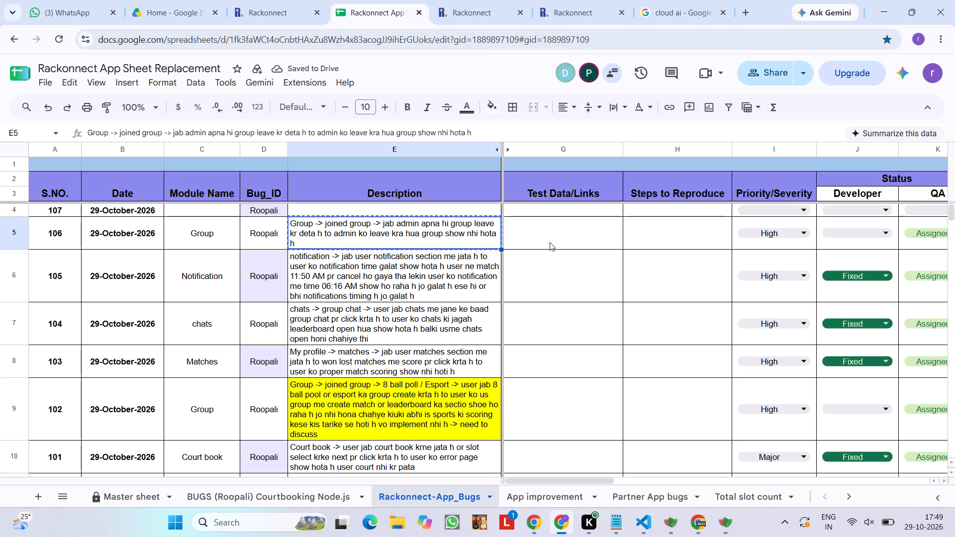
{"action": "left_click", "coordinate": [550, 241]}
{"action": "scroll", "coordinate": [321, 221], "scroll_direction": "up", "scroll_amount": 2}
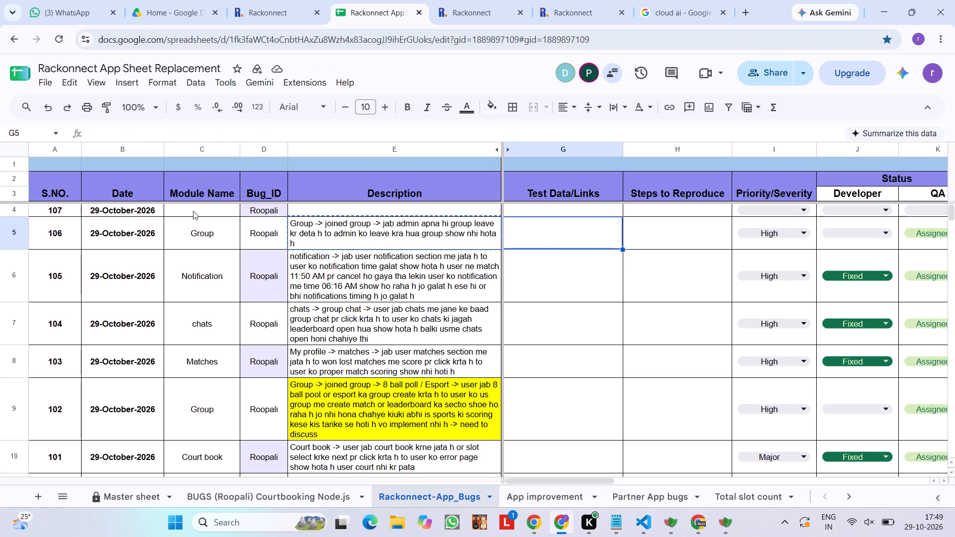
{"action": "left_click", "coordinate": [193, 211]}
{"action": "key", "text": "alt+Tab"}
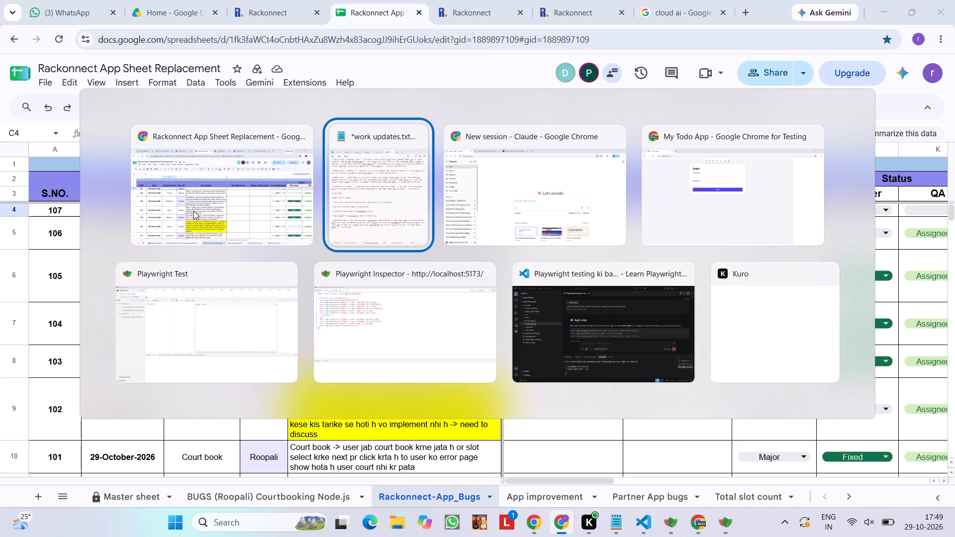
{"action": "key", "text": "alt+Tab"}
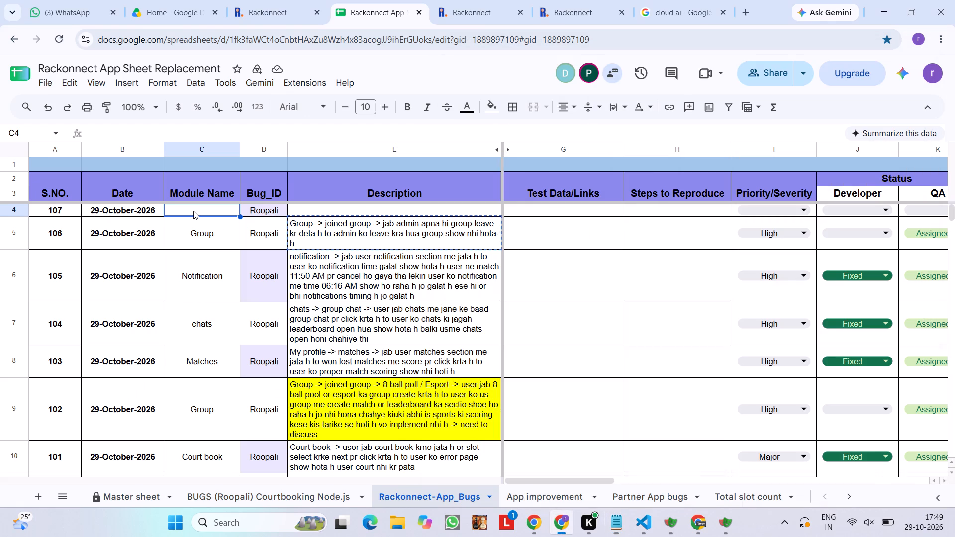
Look through the older bugs in the sheet, down to the 22-October-2026 entries around bug 85.
{"action": "scroll", "coordinate": [624, 349], "scroll_direction": "down", "scroll_amount": 5}
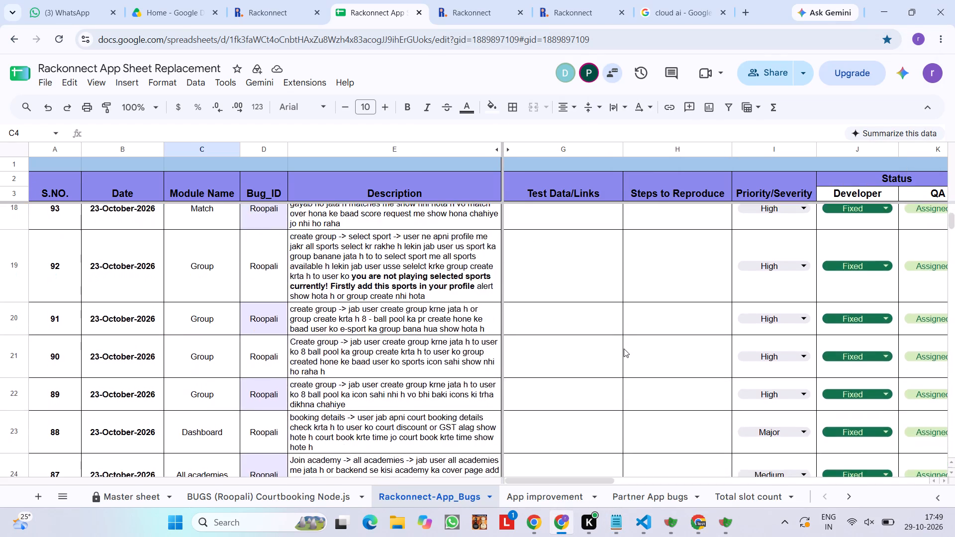
{"action": "scroll", "coordinate": [624, 349], "scroll_direction": "down", "scroll_amount": 6}
{"action": "scroll", "coordinate": [624, 349], "scroll_direction": "up", "scroll_amount": 1}
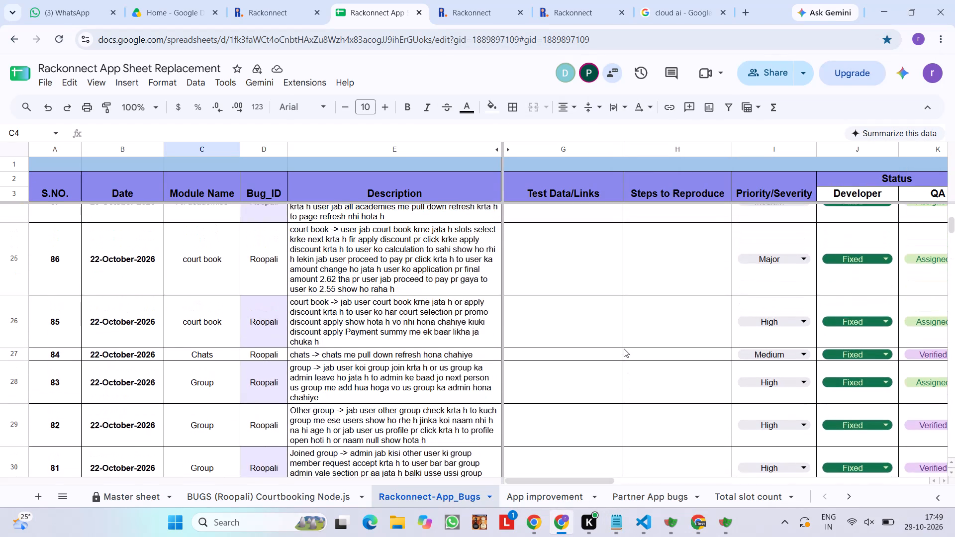
{"action": "left_click", "coordinate": [668, 317]}
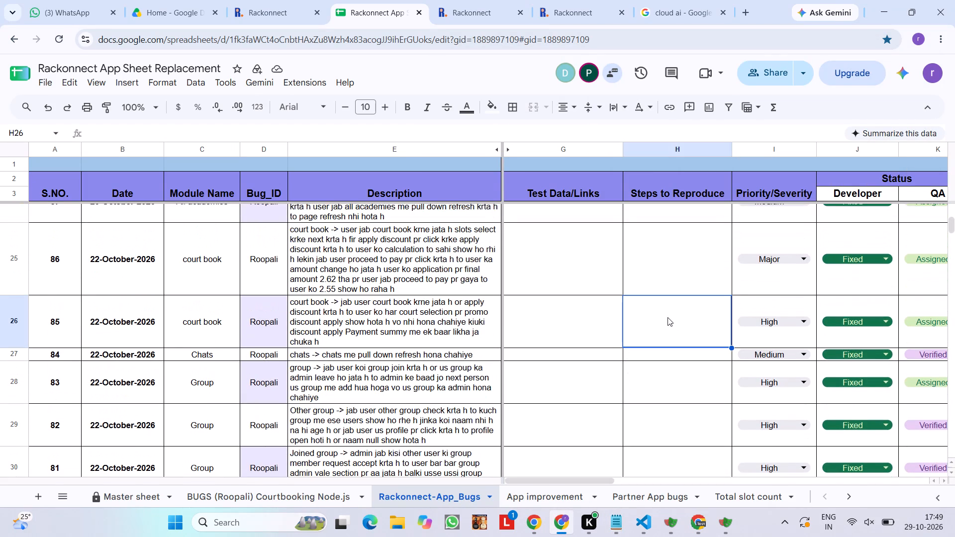
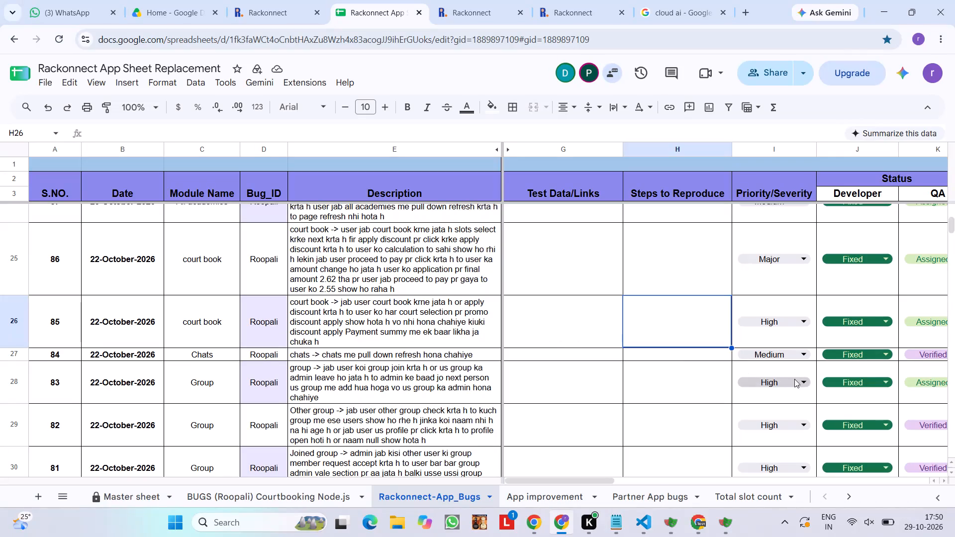
Set the QA status of Group bug 83 to Verified.
{"action": "left_click", "coordinate": [918, 381]}
{"action": "scroll", "coordinate": [887, 441], "scroll_direction": "down", "scroll_amount": 4}
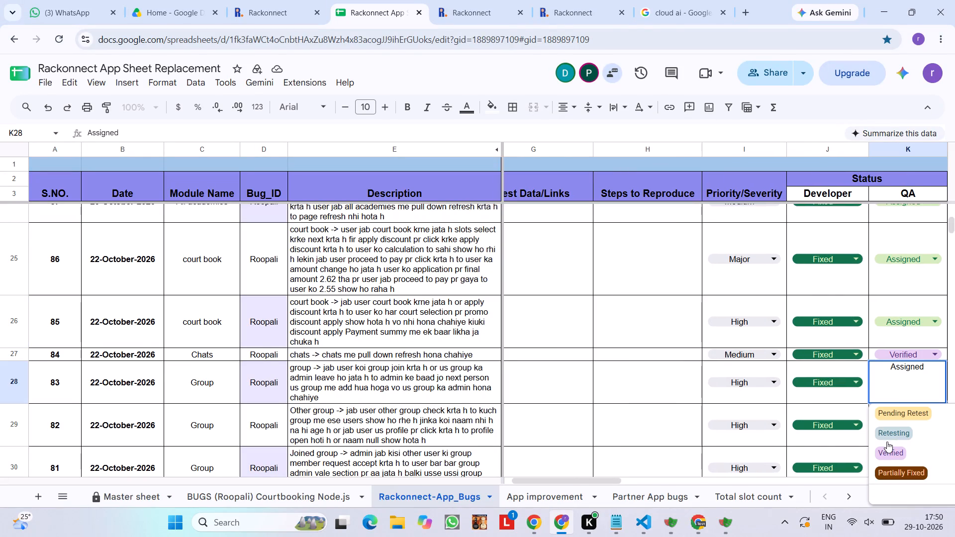
{"action": "left_click", "coordinate": [891, 452]}
Copy bug 83's description into the 29-10-2026 entry of the work updates note, append "-> verified", and start a new "." item below.
{"action": "left_click", "coordinate": [461, 388]}
{"action": "key", "text": "ctrl+c"}
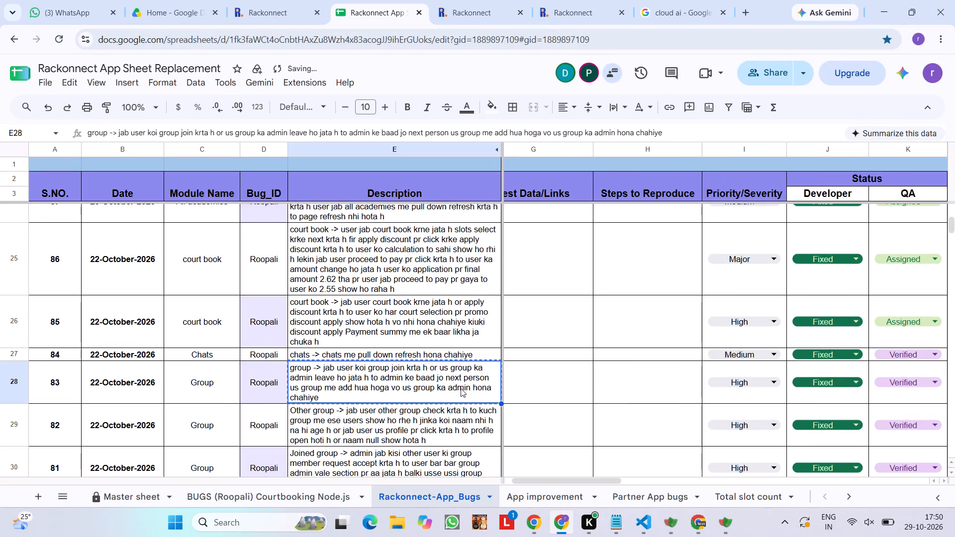
{"action": "key", "text": "alt+Tab"}
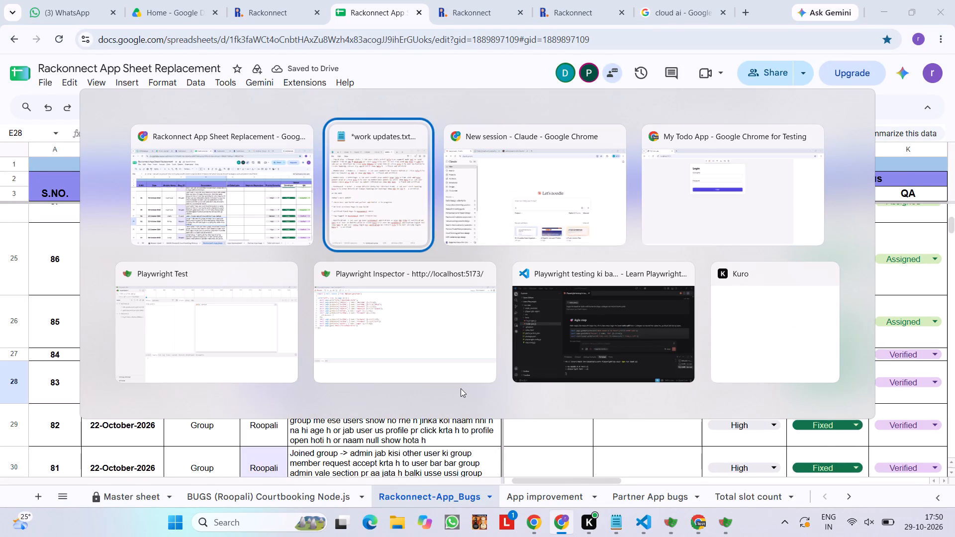
{"action": "key", "text": "alt+Tab"}
{"action": "key", "text": "alt+Tab"}
{"action": "key", "text": "alt+Tab"}
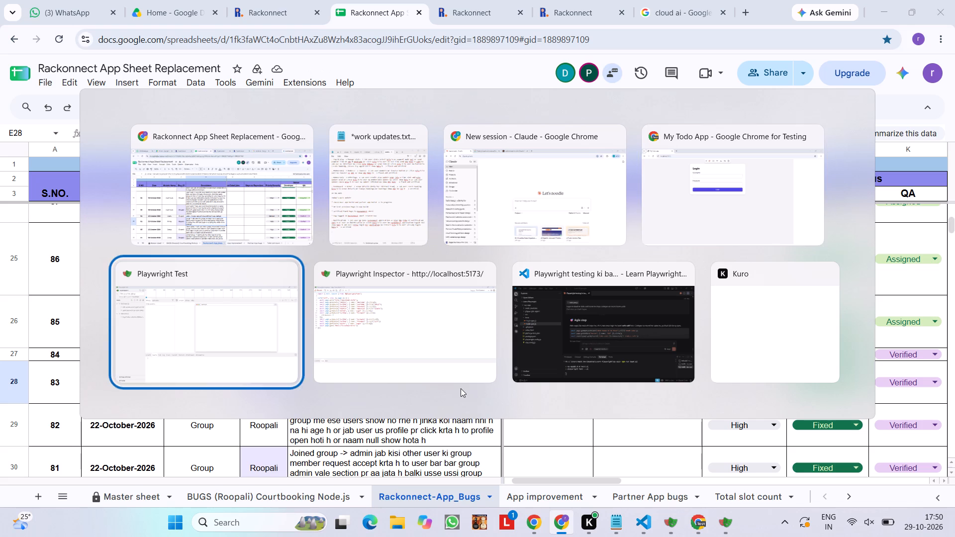
{"action": "key", "text": "alt+Tab"}
{"action": "key", "text": "alt+Tab"}
{"action": "key", "text": "alt+Tab"}
{"action": "key", "text": "alt+Tab"}
{"action": "key", "text": "alt+Tab"}
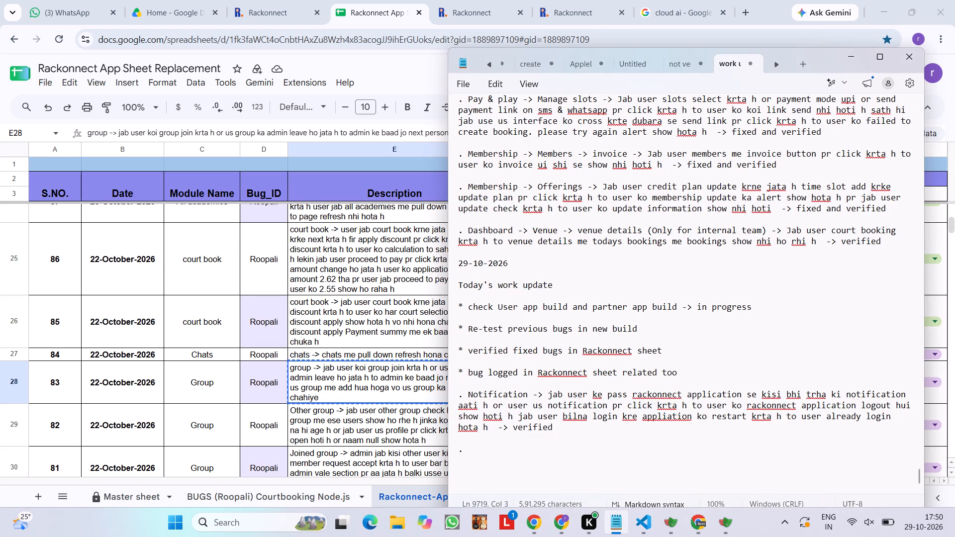
{"action": "key", "text": "ctrl+v"}
{"action": "key", "text": "space"}
{"action": "type", "text": "-> verified"}
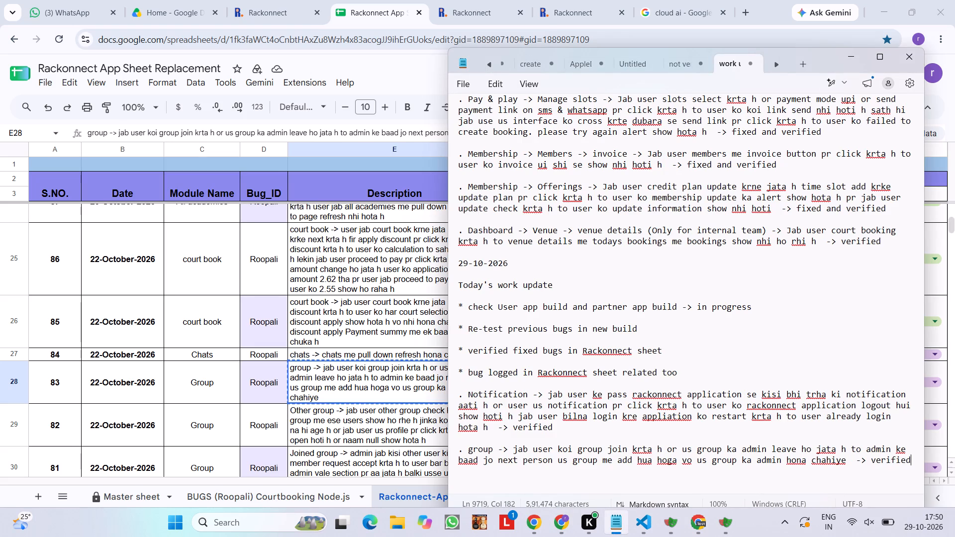
{"action": "key", "text": "Return"}
{"action": "key", "text": "Return"}
{"action": "type", "text": "."}
{"action": "key", "text": "space"}
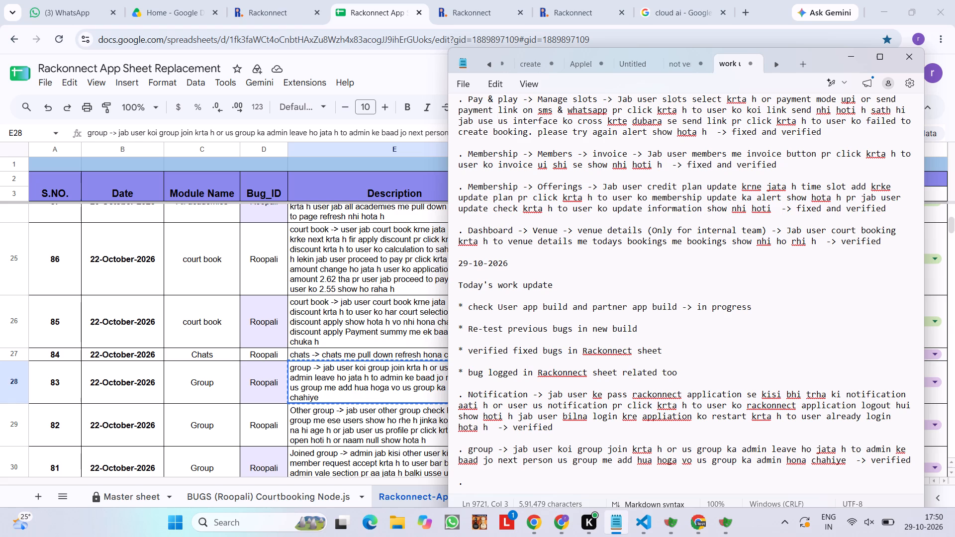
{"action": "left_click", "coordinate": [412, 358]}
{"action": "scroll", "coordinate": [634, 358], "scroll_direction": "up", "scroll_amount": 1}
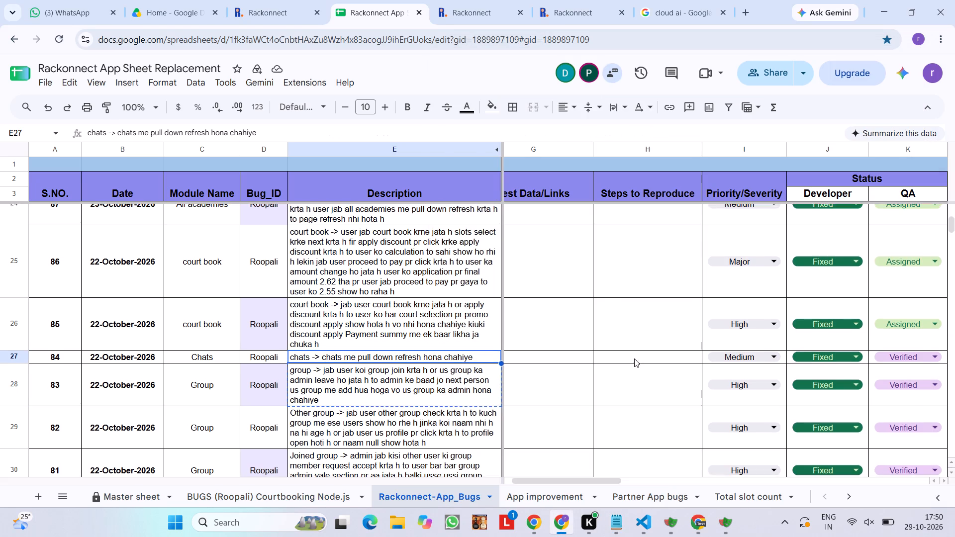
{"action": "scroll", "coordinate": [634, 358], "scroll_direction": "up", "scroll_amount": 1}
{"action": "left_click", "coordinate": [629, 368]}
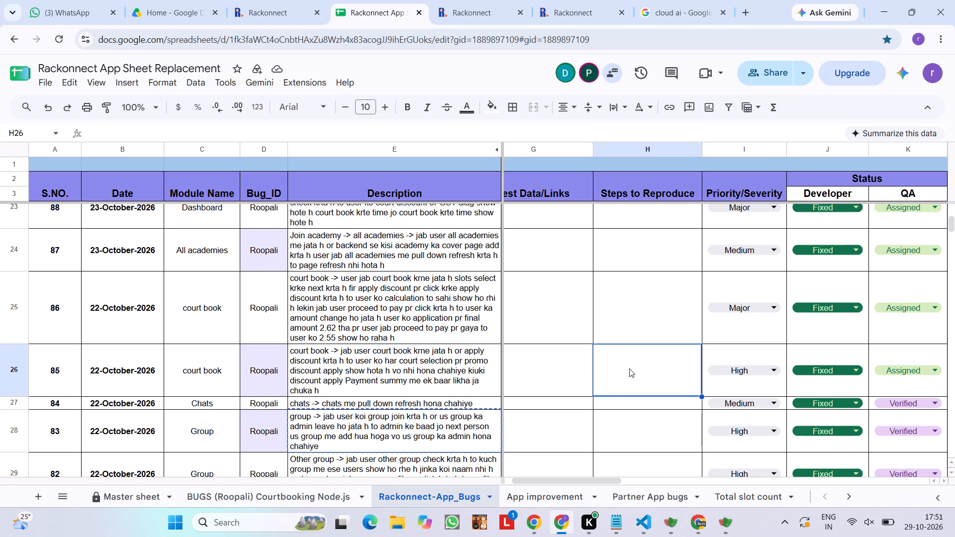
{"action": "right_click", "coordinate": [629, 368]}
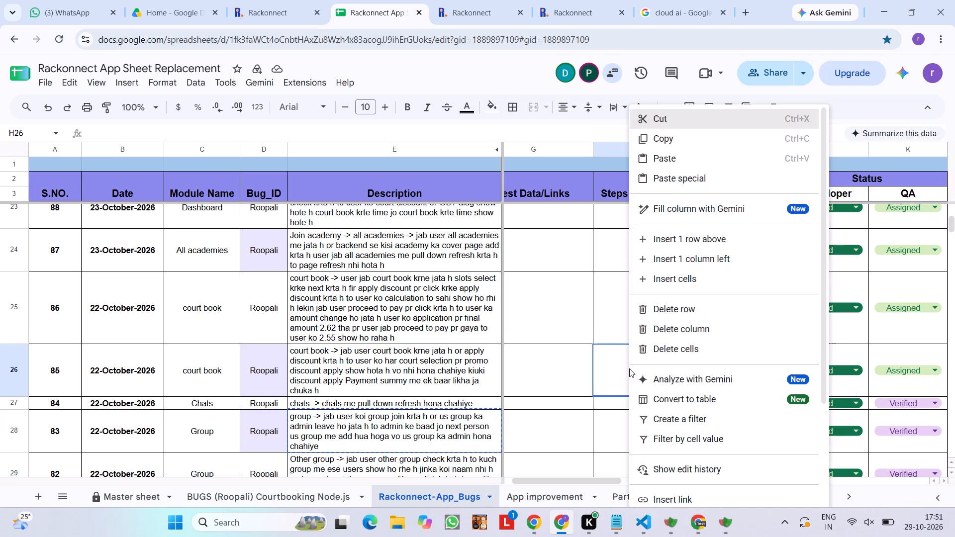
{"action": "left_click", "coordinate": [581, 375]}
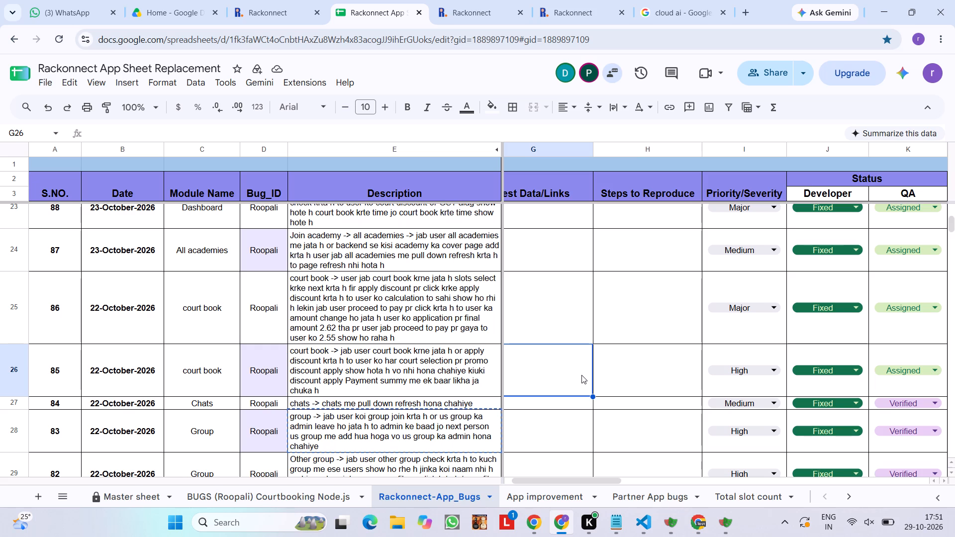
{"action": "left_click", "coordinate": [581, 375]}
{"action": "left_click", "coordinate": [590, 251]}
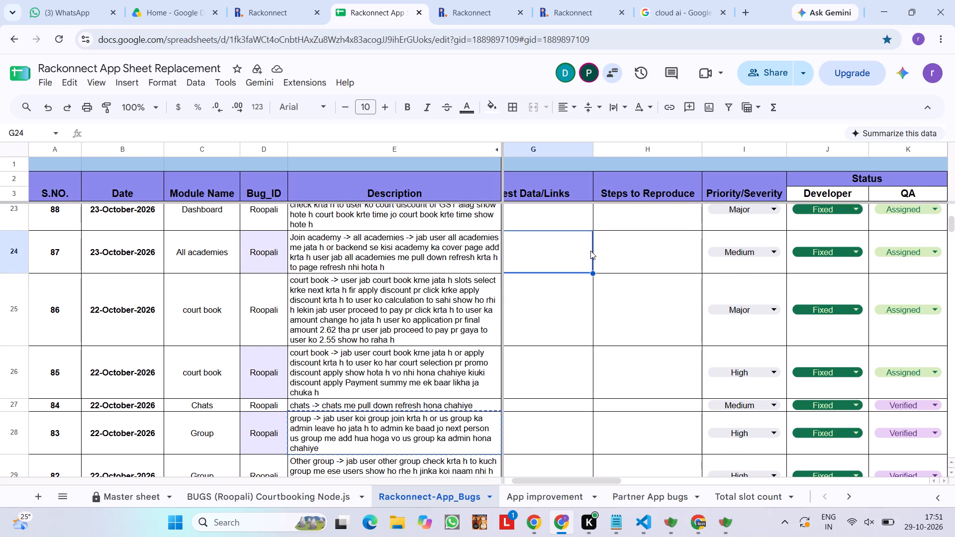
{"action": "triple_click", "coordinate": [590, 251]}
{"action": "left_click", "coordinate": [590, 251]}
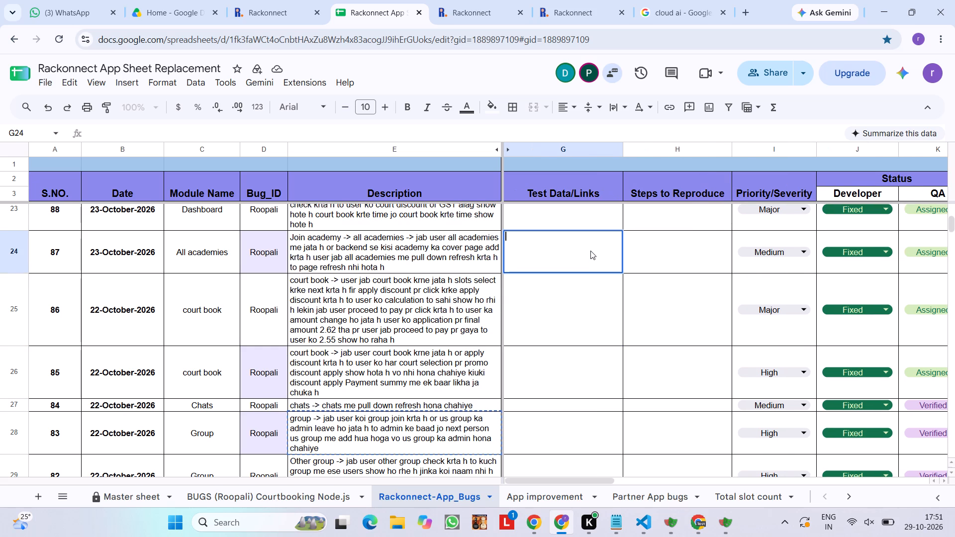
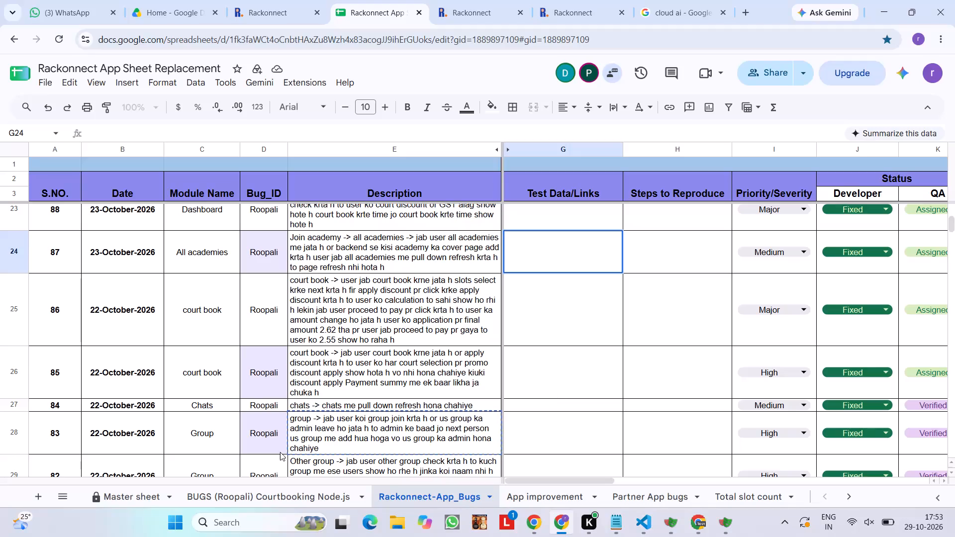
Switch to Calculator and multiply 0.85 by 4 for the court booking price check.
{"action": "left_click", "coordinate": [226, 524]}
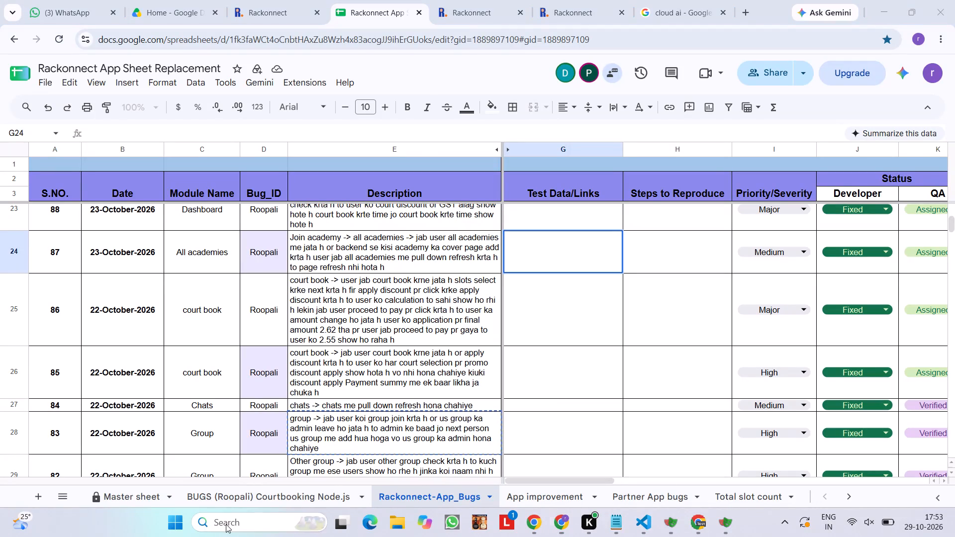
{"action": "type", "text": "ca"}
{"action": "key", "text": "Return"}
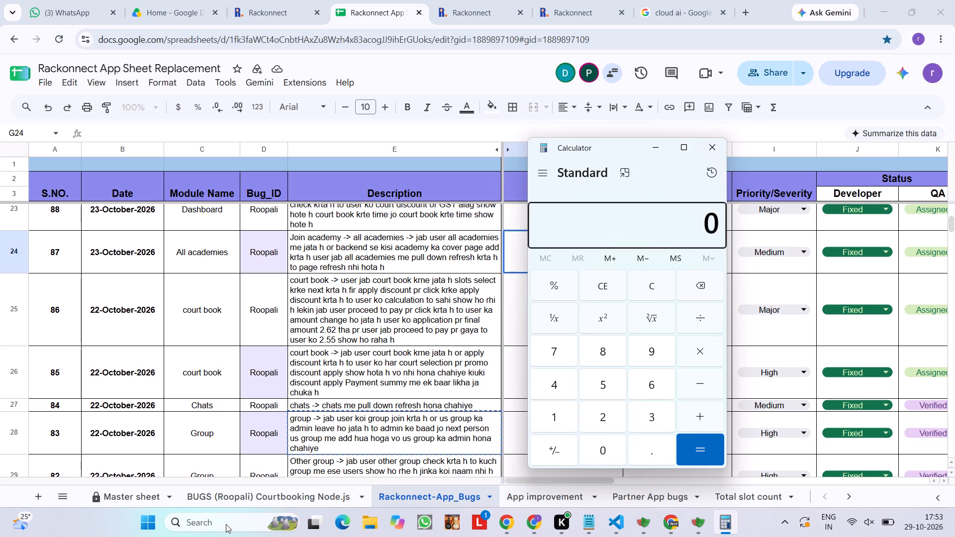
{"action": "type", "text": "0.85"}
{"action": "type", "text": "*4"}
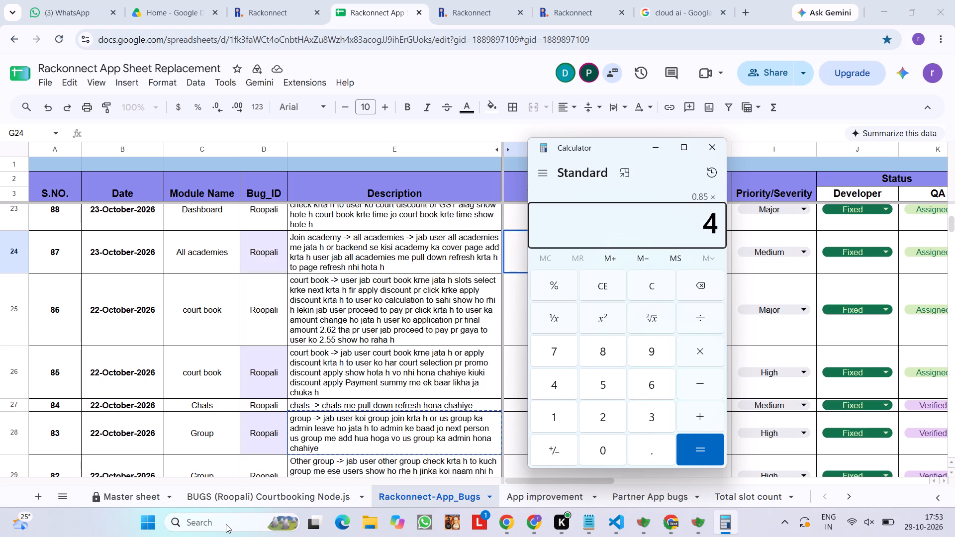
{"action": "key", "text": "Return"}
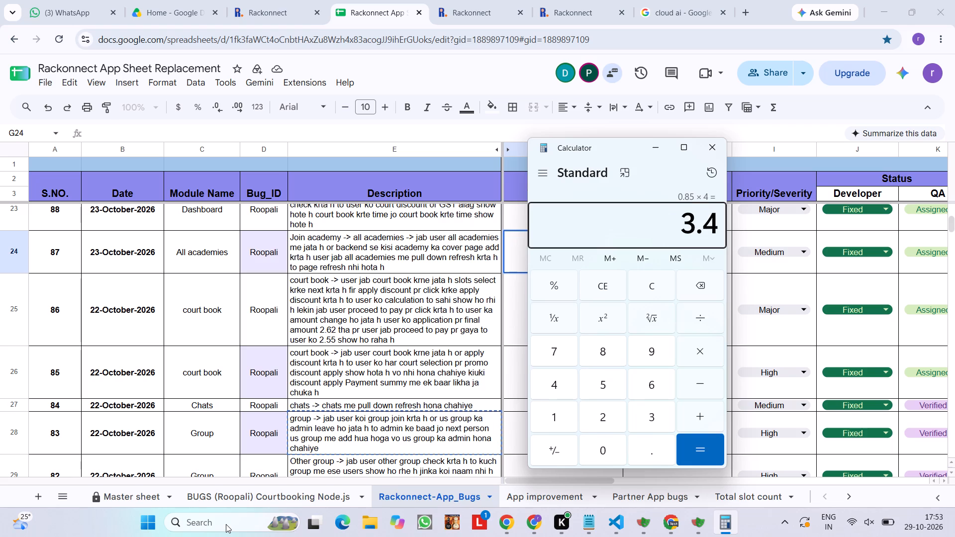
{"action": "key", "text": "Escape"}
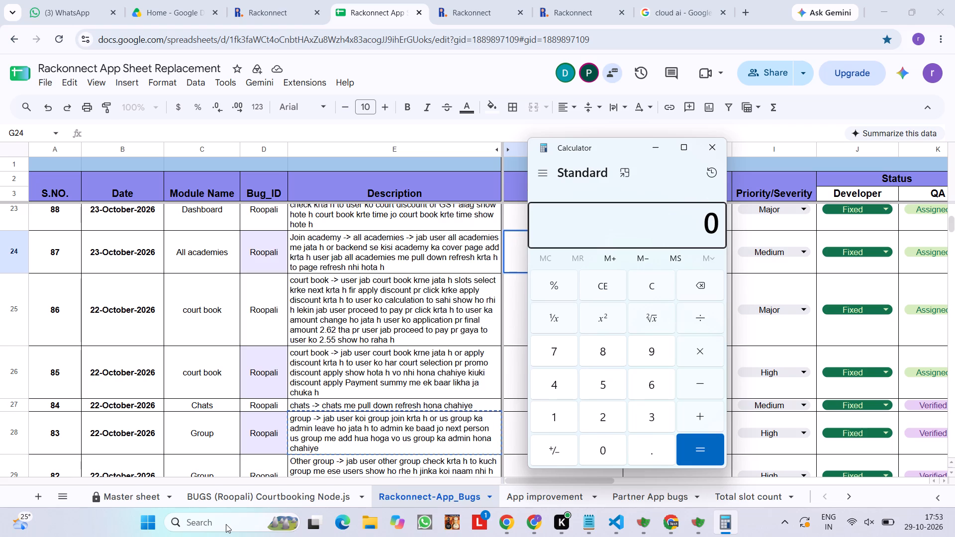
Calculate 3.40 minus a 15% discount, and add 18% to the discounted amount.
{"action": "type", "text": "3.40"}
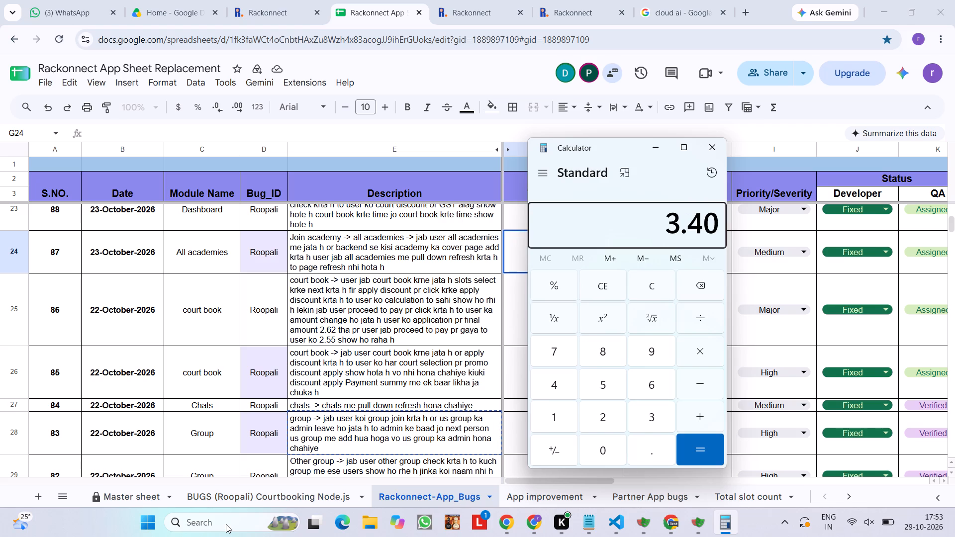
{"action": "type", "text": "-15"}
{"action": "key", "text": "shift+percent"}
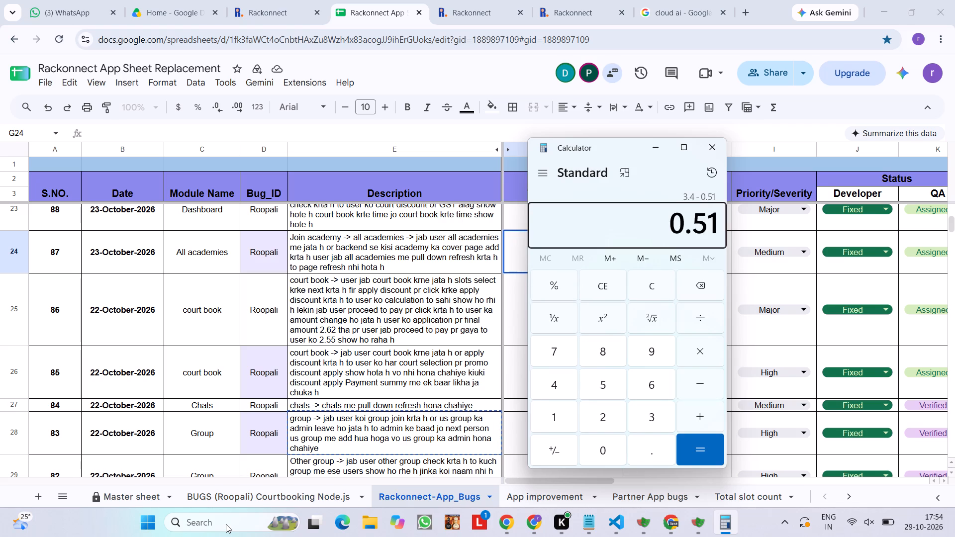
{"action": "key", "text": "Return"}
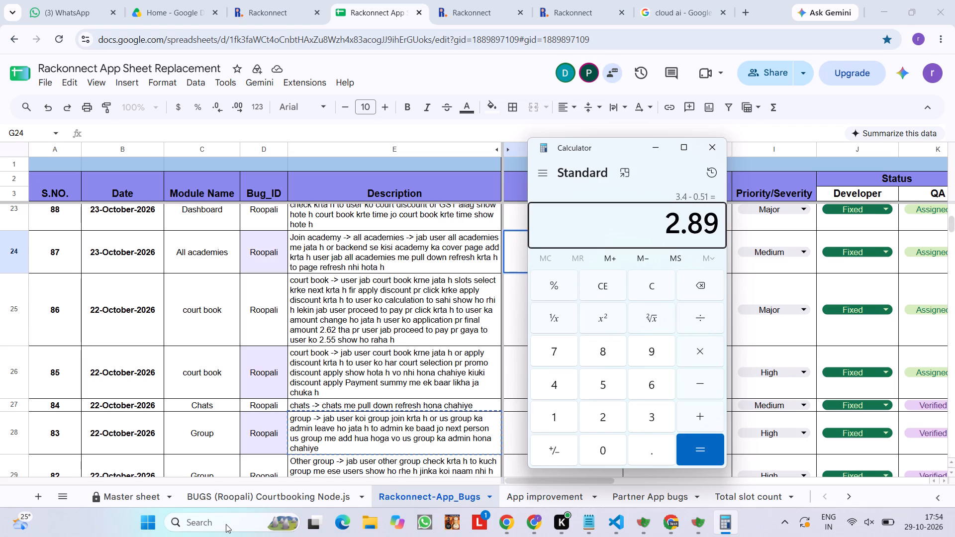
{"action": "type", "text": "+18"}
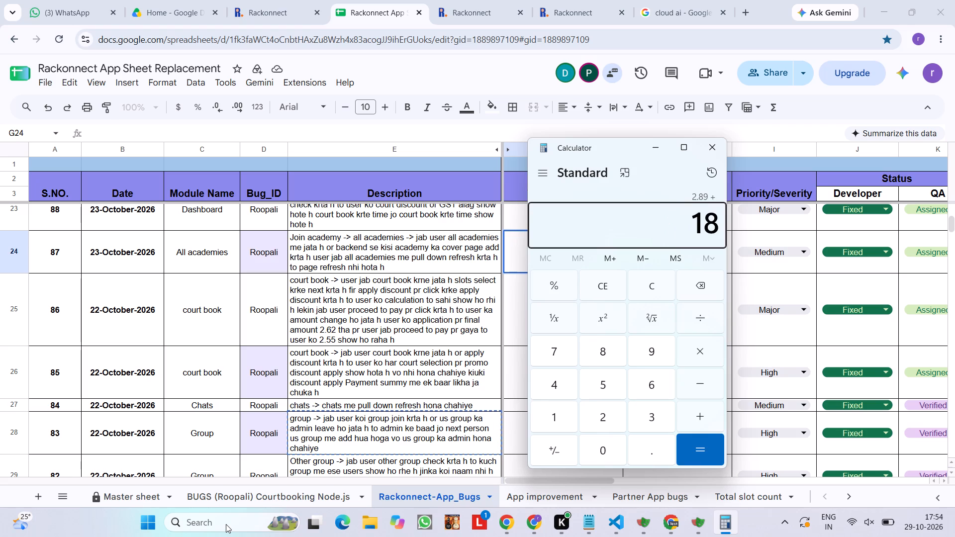
{"action": "key", "text": "shift+percent"}
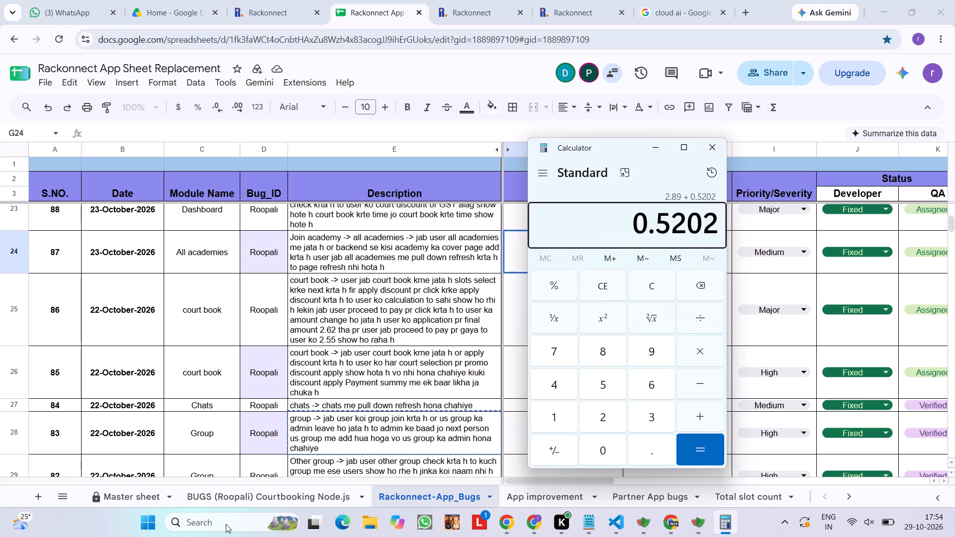
{"action": "key", "text": "Return"}
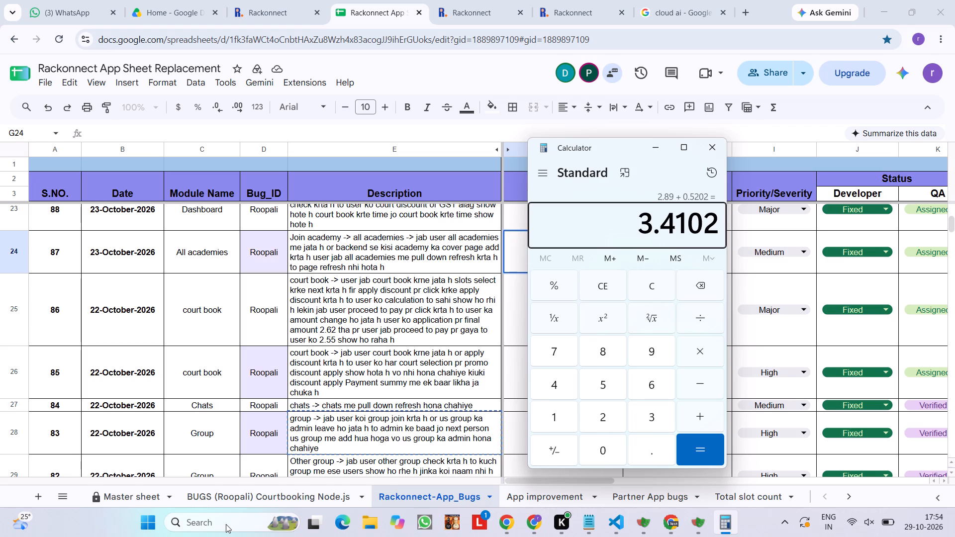
{"action": "key", "text": "Escape"}
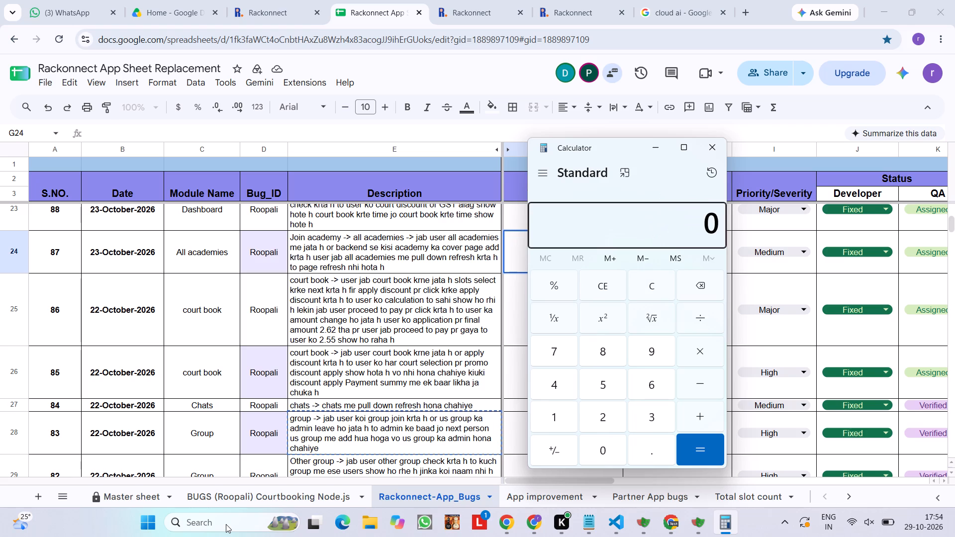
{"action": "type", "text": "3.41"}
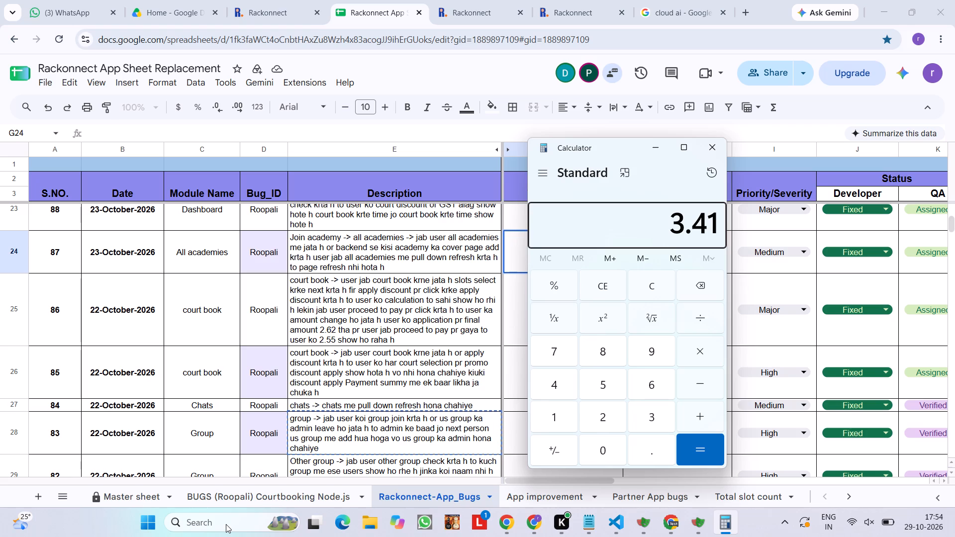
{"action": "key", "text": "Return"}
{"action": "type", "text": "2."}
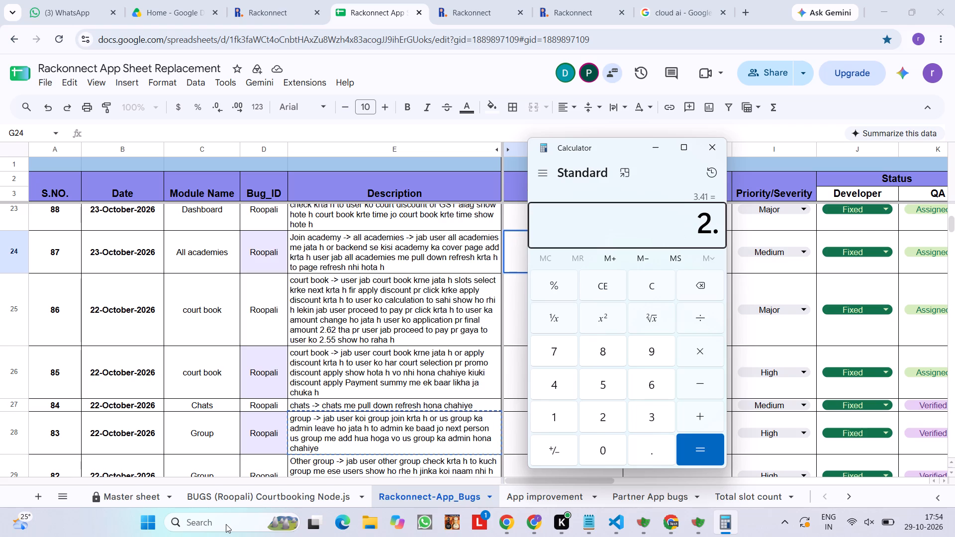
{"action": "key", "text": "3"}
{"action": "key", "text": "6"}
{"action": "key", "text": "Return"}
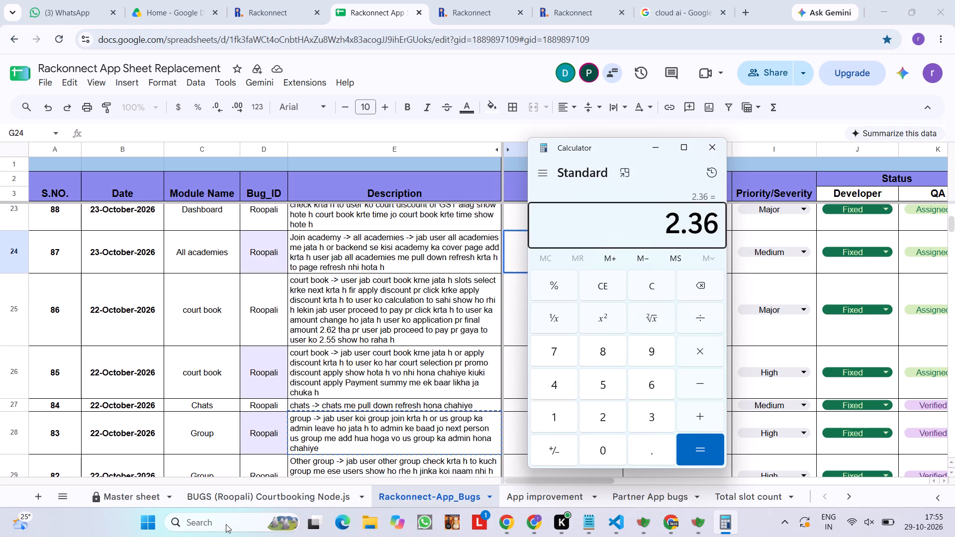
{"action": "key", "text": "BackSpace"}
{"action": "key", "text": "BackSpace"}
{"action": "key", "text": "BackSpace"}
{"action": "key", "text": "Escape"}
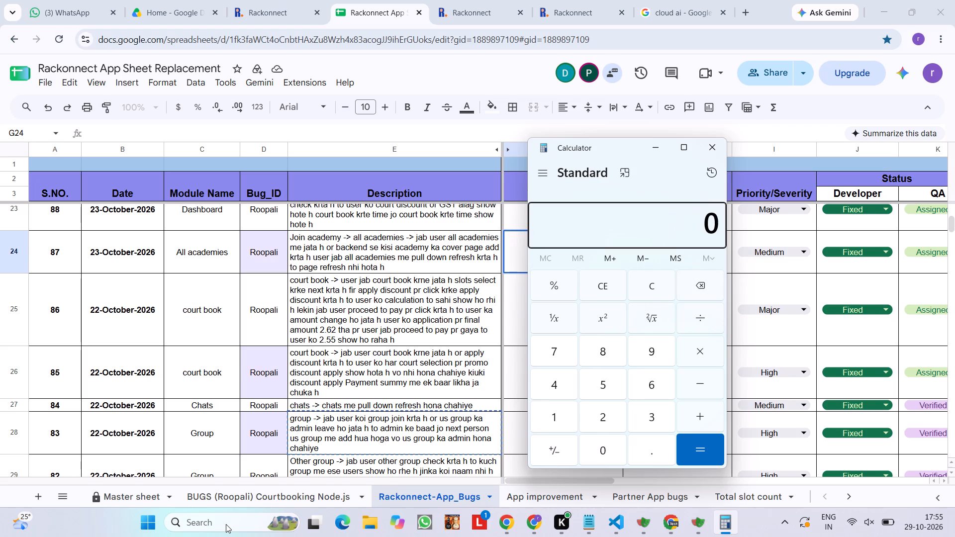
Add 2.36 to 3.41 in the calculator.
{"action": "type", "text": "3.41"}
{"action": "key", "text": "plus"}
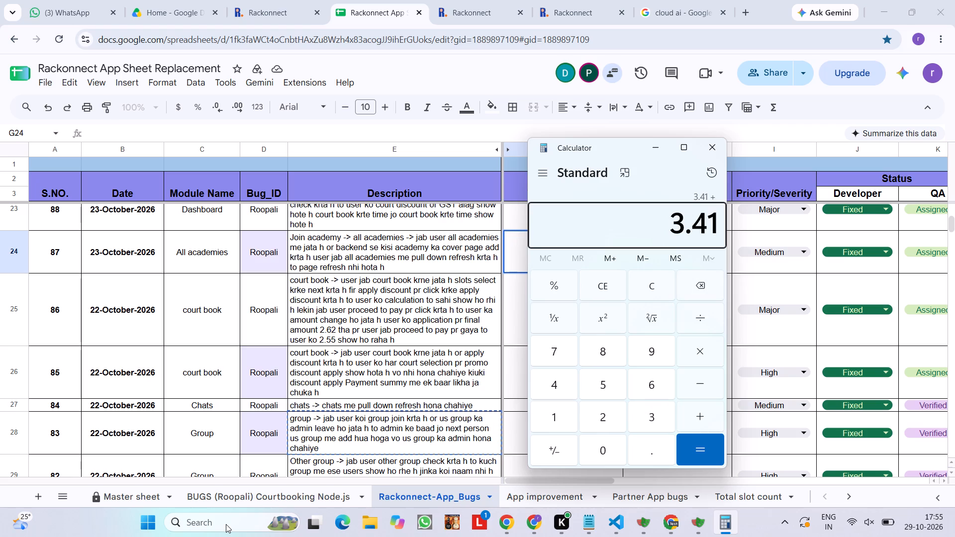
{"action": "type", "text": "2.36"}
{"action": "key", "text": "Return"}
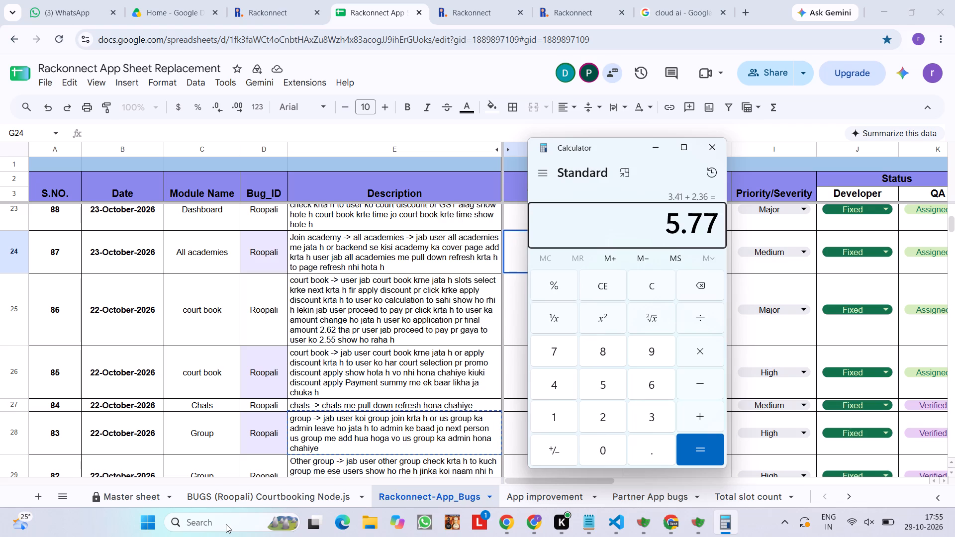
{"action": "key", "text": "Escape"}
Start a new calculation with 0.59.
{"action": "key", "text": "5"}
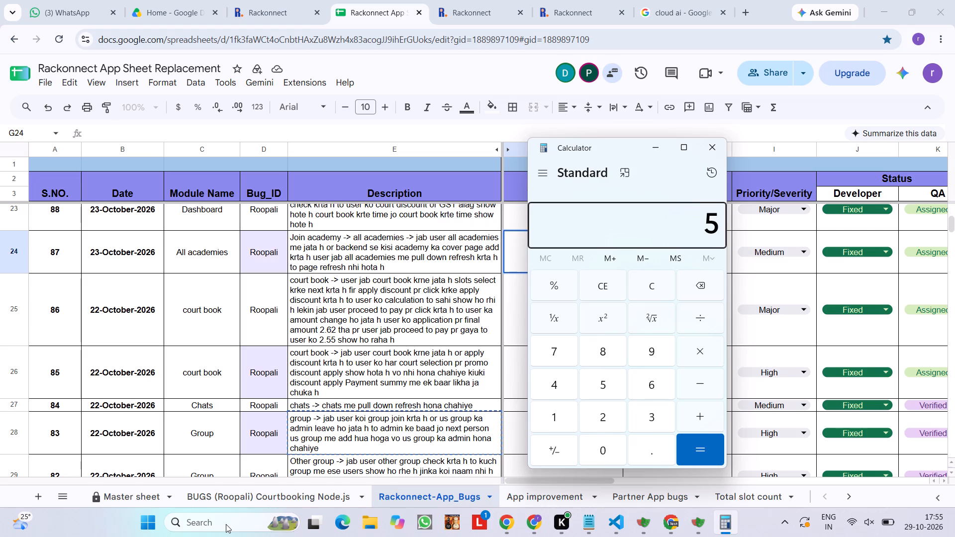
{"action": "key", "text": "Escape"}
{"action": "type", "text": "0."}
{"action": "type", "text": "59"}
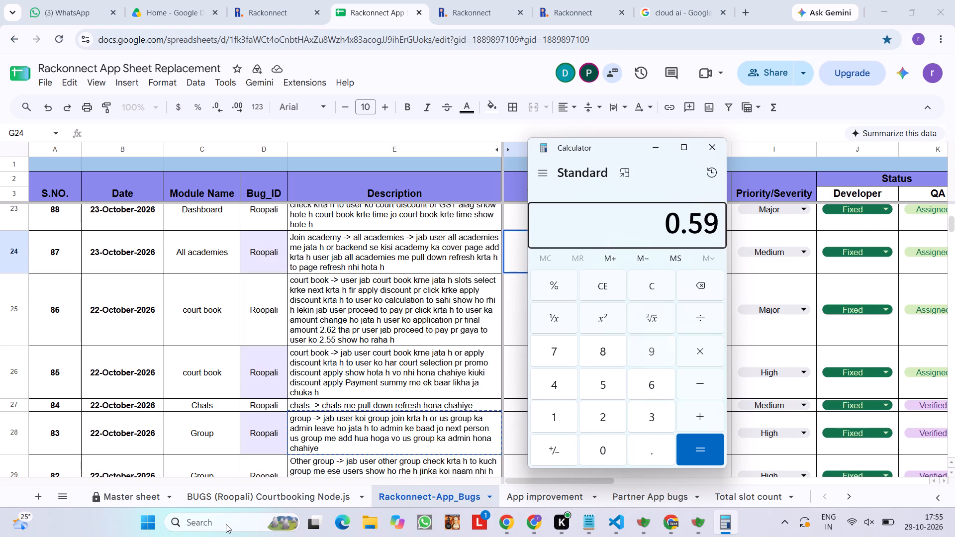
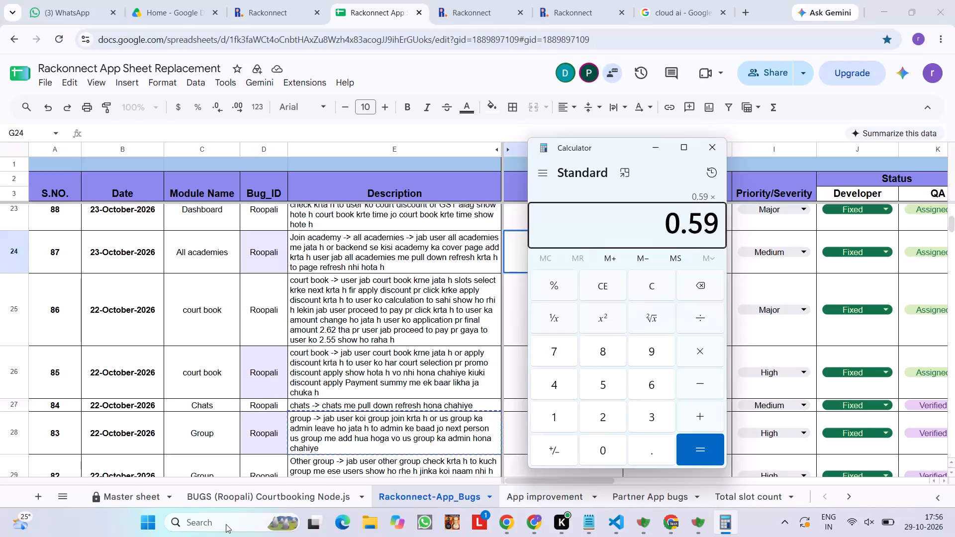
Multiply the entered 0.59 by 4.
{"action": "key", "text": "4"}
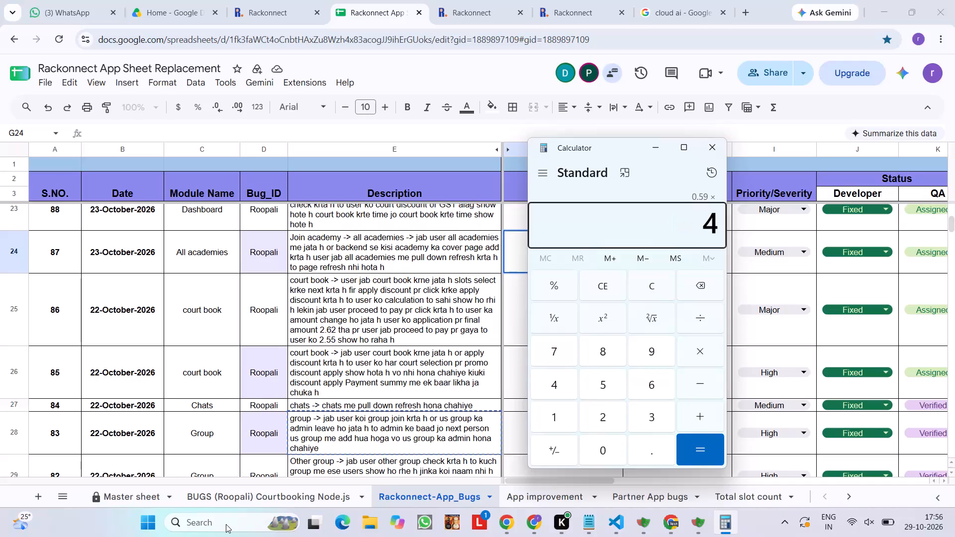
{"action": "key", "text": "Return"}
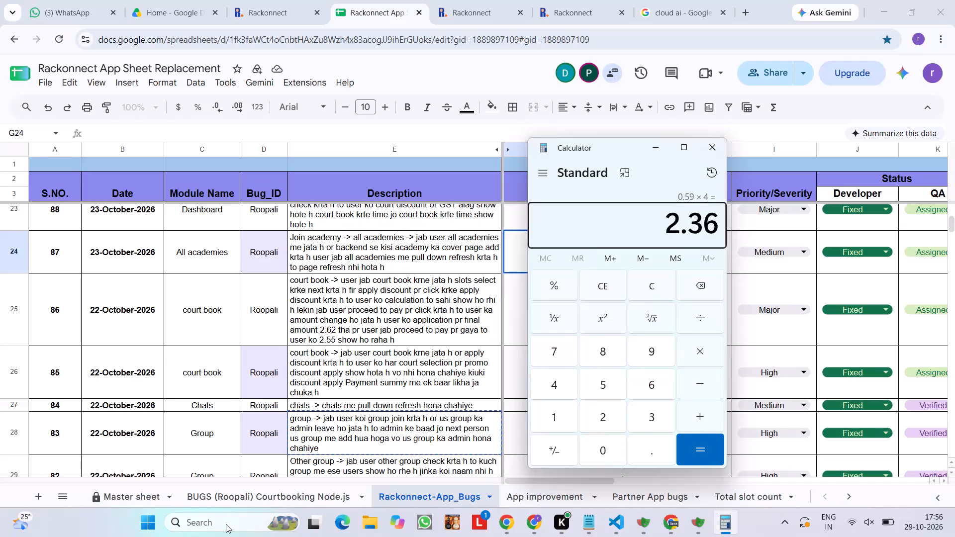
Start a new calculation and subtract 18% from 2.36.
{"action": "key", "text": "Escape"}
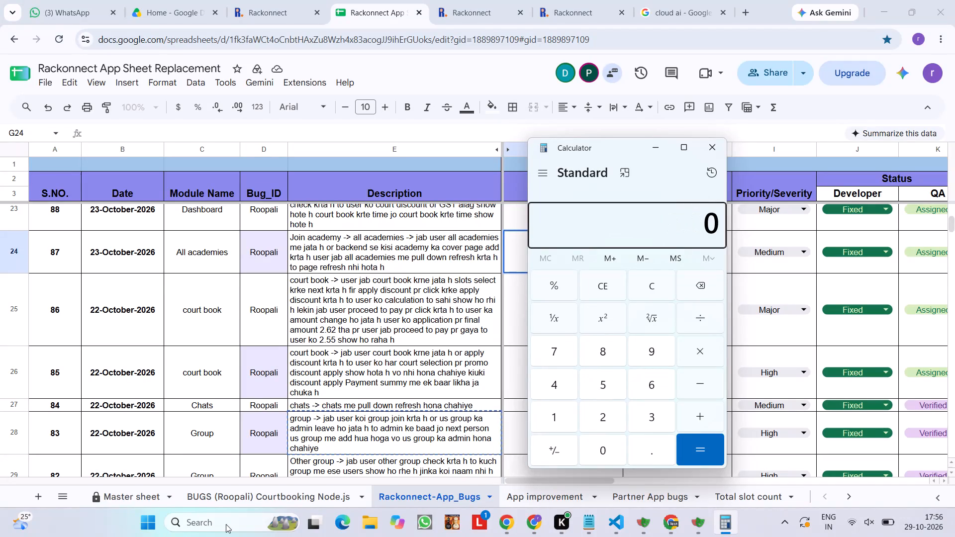
{"action": "key", "text": "2"}
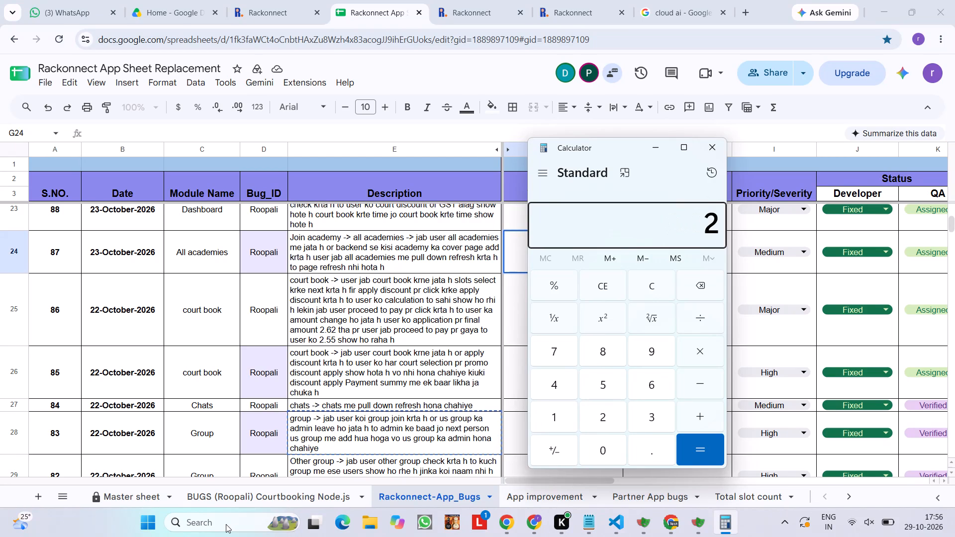
{"action": "type", "text": ".36"}
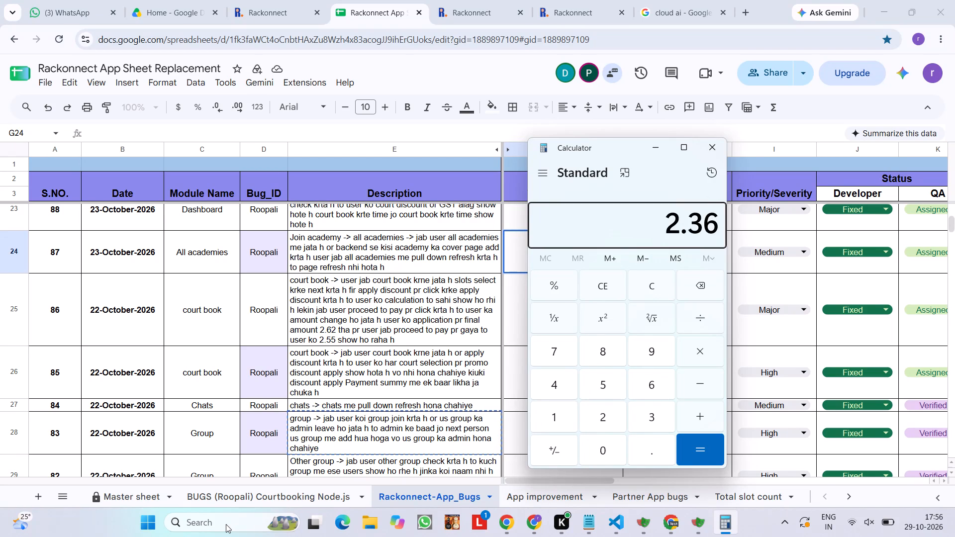
{"action": "key", "text": "minus"}
{"action": "key", "text": "1"}
{"action": "key", "text": "8"}
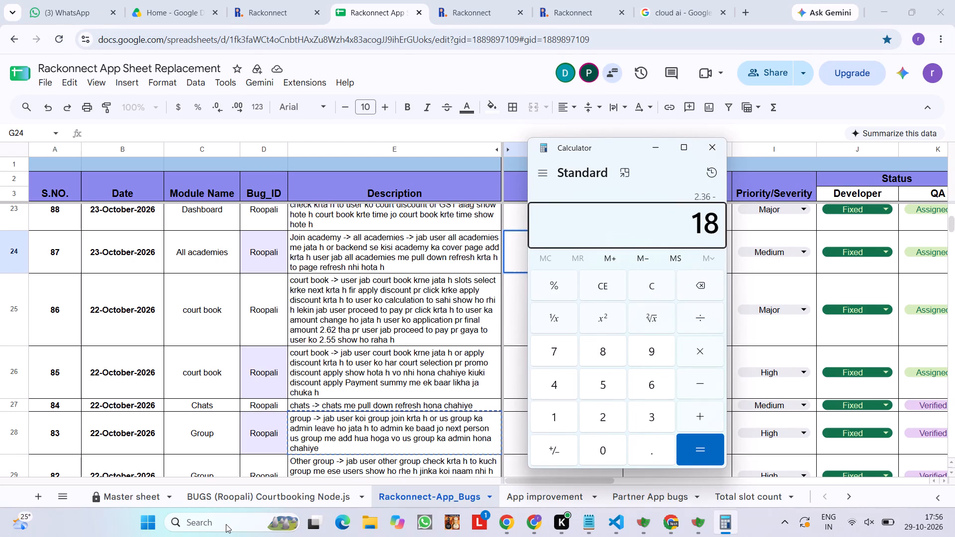
{"action": "key", "text": "shift+percent"}
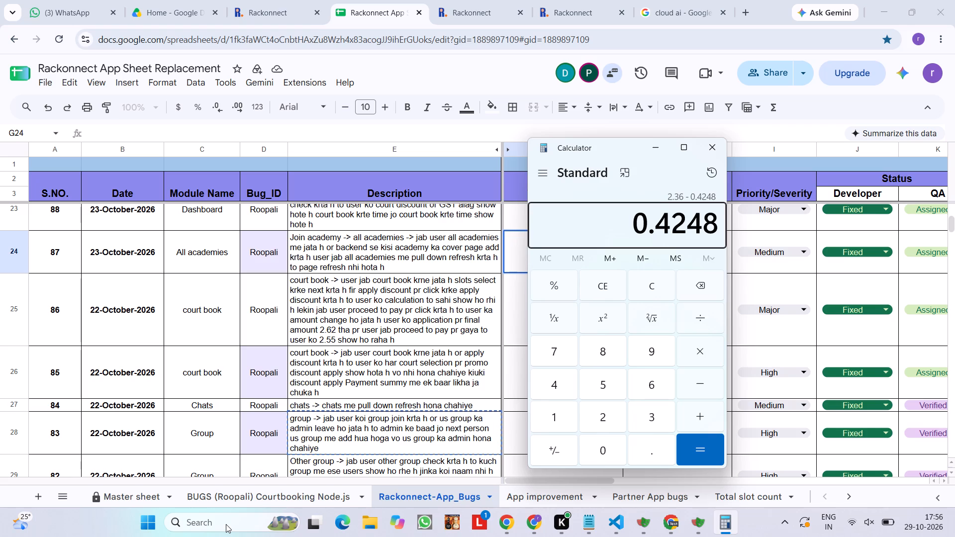
{"action": "key", "text": "Return"}
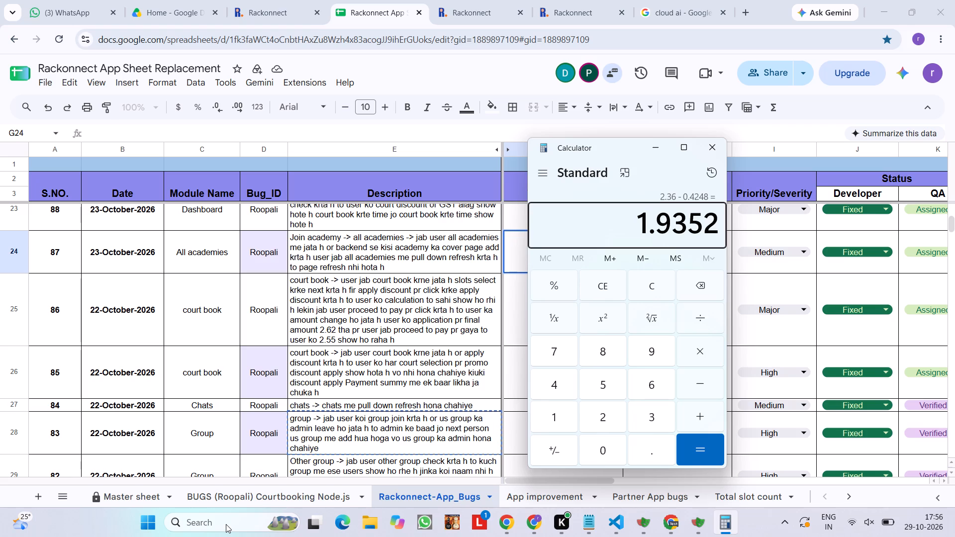
Clear the calculator and add 18% to 2.
{"action": "key", "text": "Escape"}
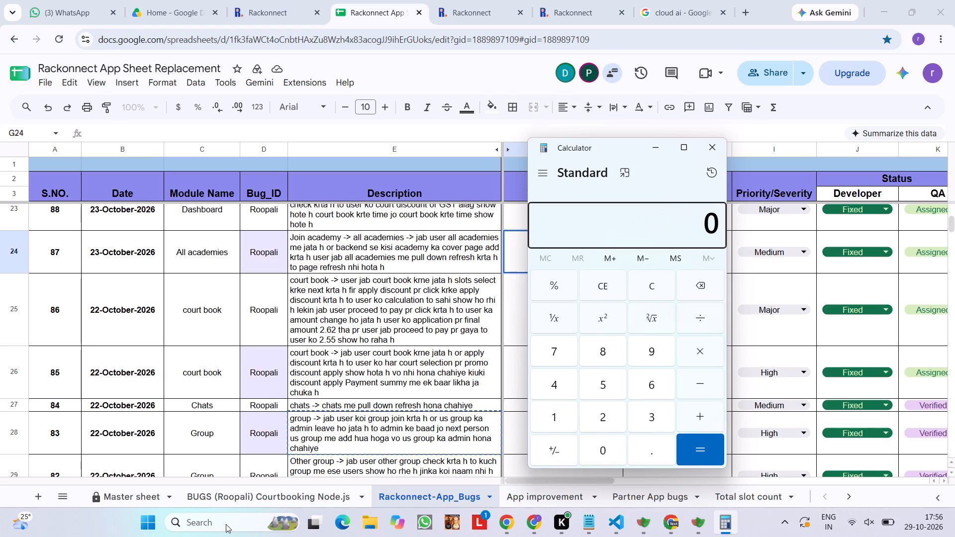
{"action": "key", "text": "2"}
{"action": "key", "text": "plus"}
{"action": "type", "text": "18"}
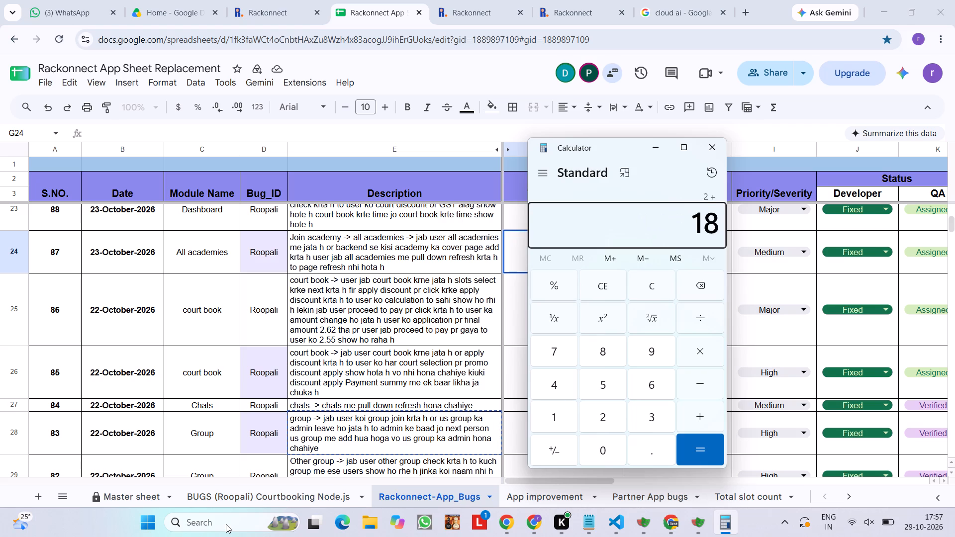
{"action": "key", "text": "shift+percent"}
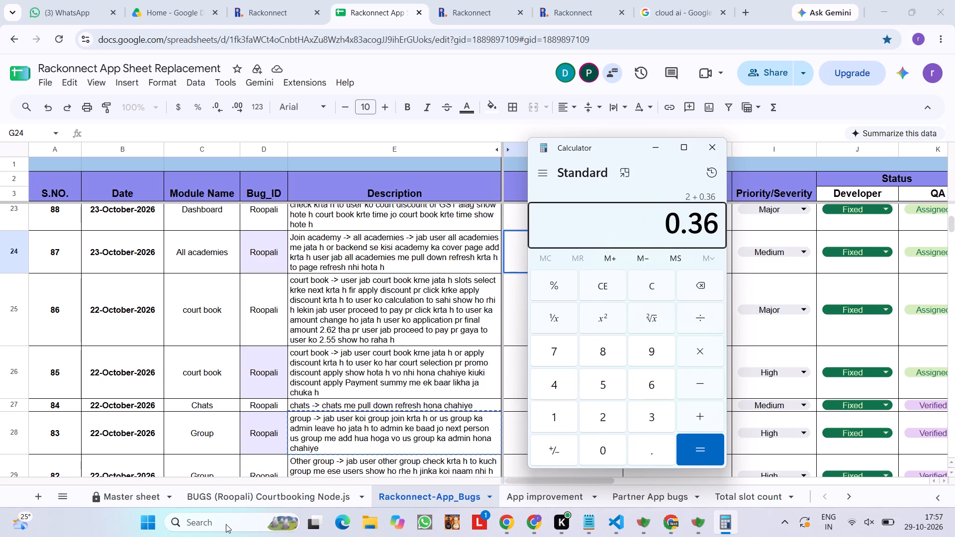
{"action": "key", "text": "Return"}
Clear the calculator and repeat the calculation of 2.36 minus 18%.
{"action": "key", "text": "Escape"}
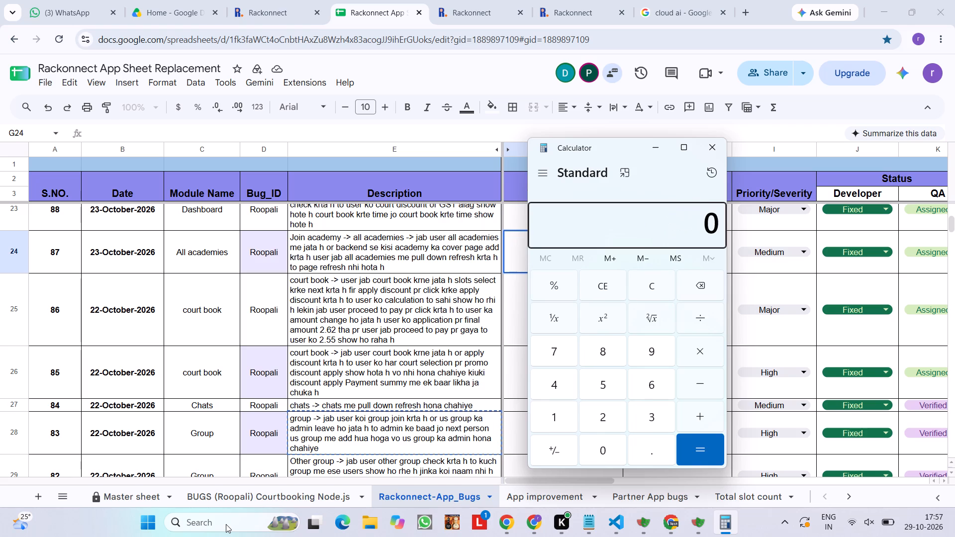
{"action": "type", "text": "2.36"}
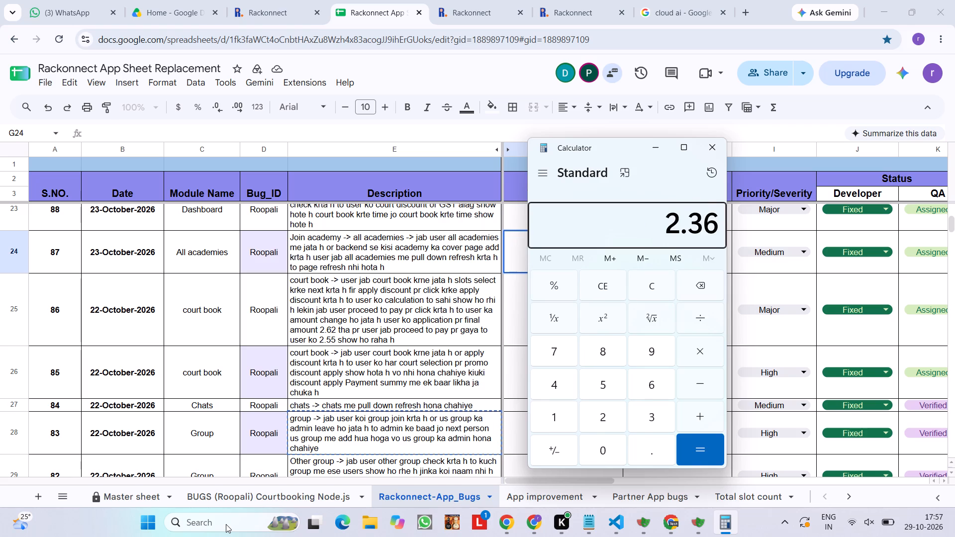
{"action": "key", "text": "minus"}
{"action": "key", "text": "1"}
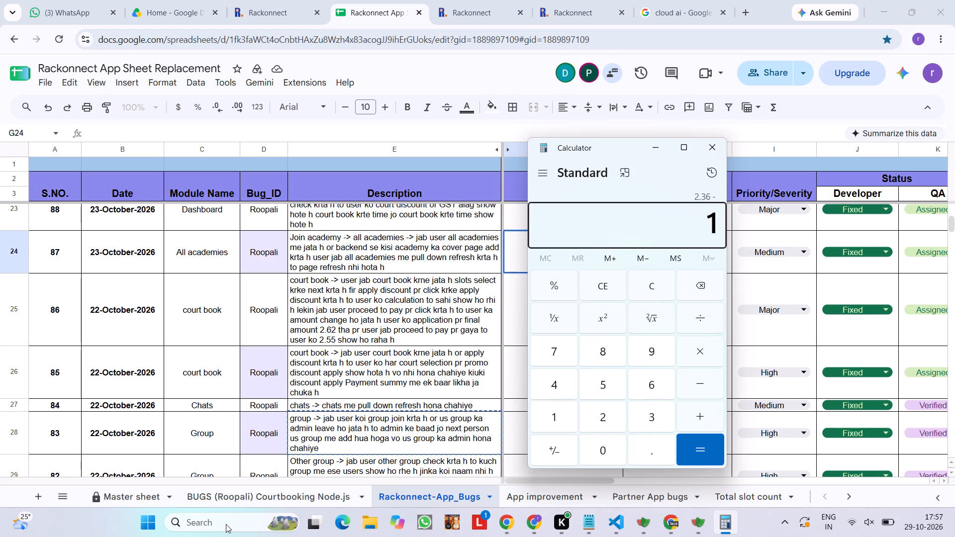
{"action": "key", "text": "8"}
{"action": "key", "text": "shift+percent"}
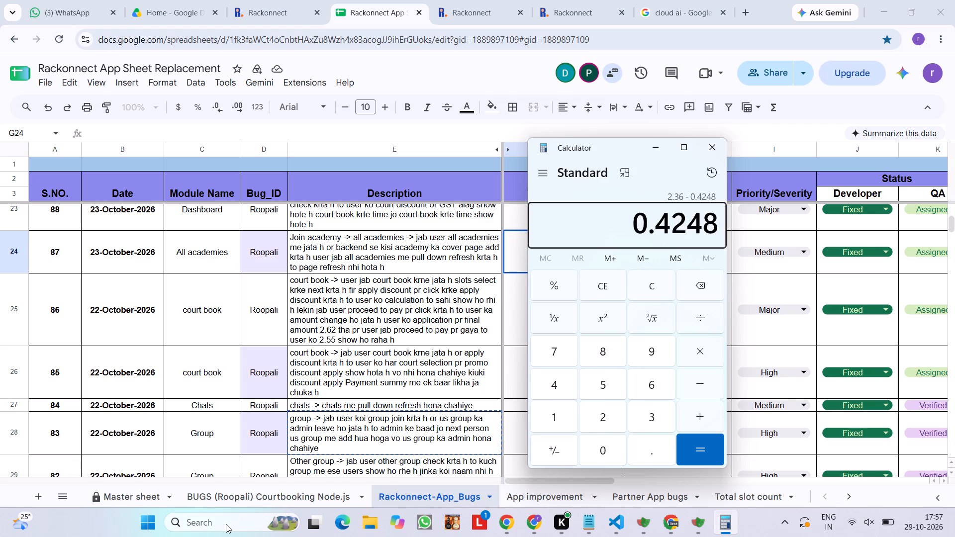
{"action": "key", "text": "Return"}
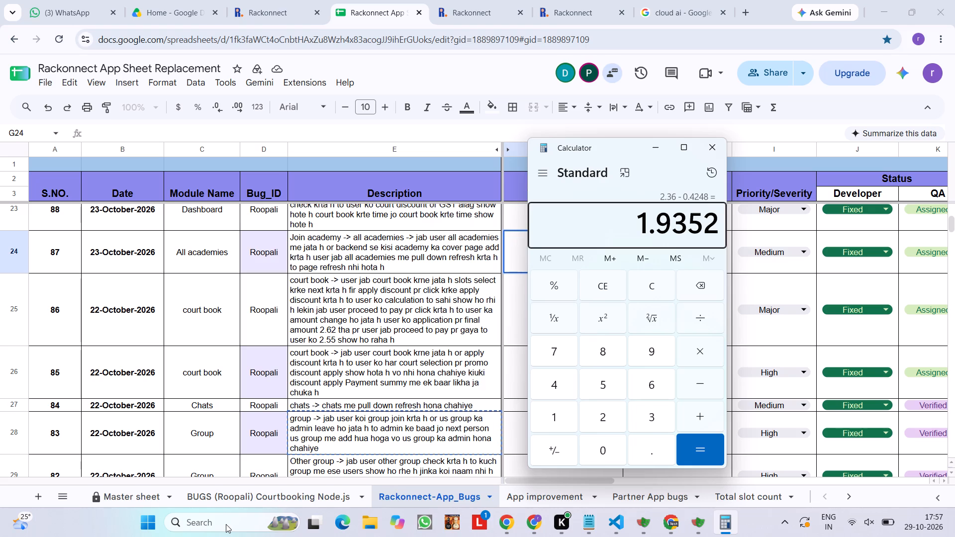
Calculate 18% of 2.36 by multiplying 2.36 by 18 and dividing by 100.
{"action": "key", "text": "Escape"}
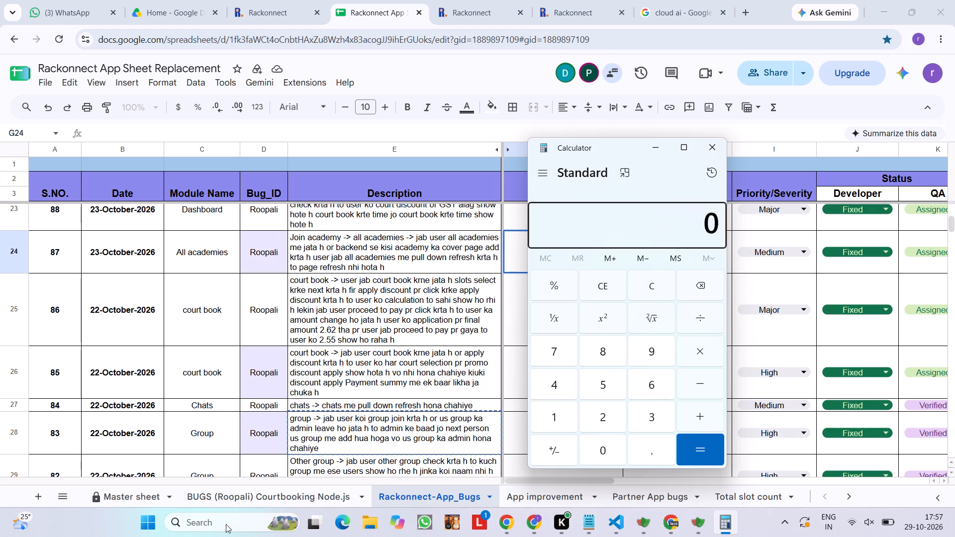
{"action": "type", "text": "2.36"}
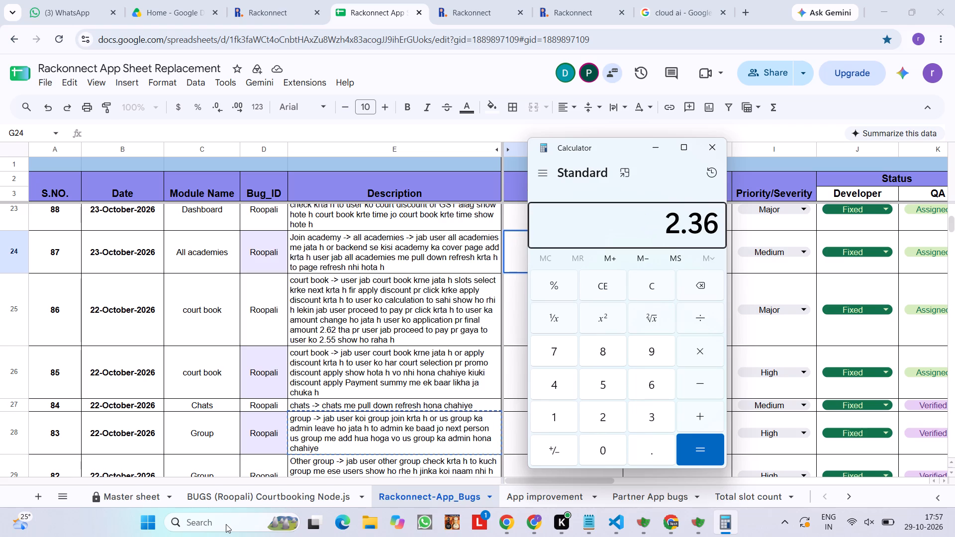
{"action": "type", "text": "*18/"}
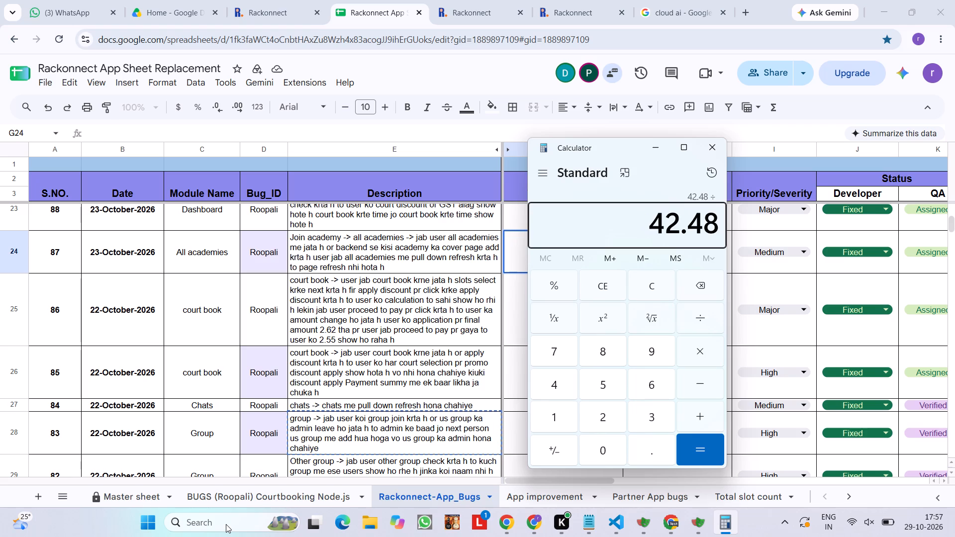
{"action": "type", "text": "100"}
{"action": "key", "text": "Return"}
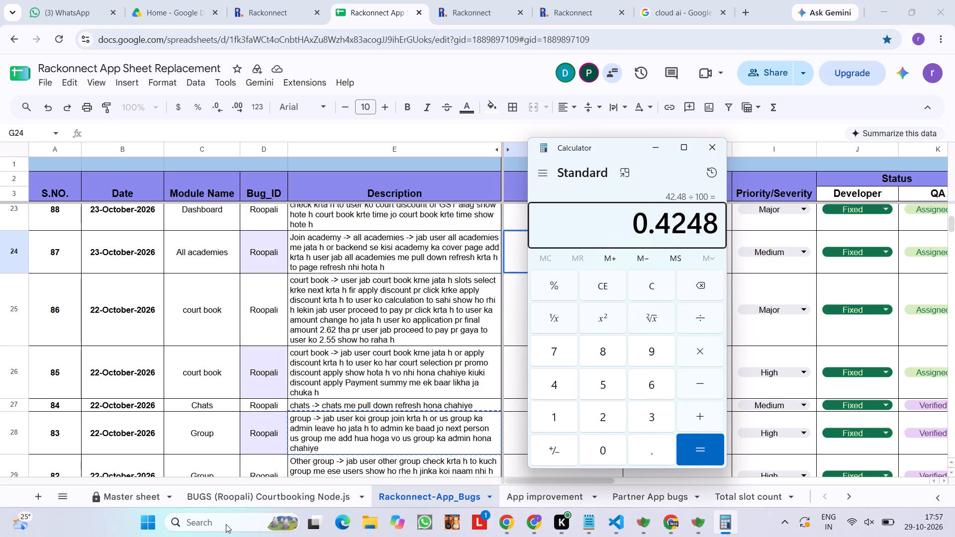
{"action": "key", "text": "Return"}
{"action": "key", "text": "Return"}
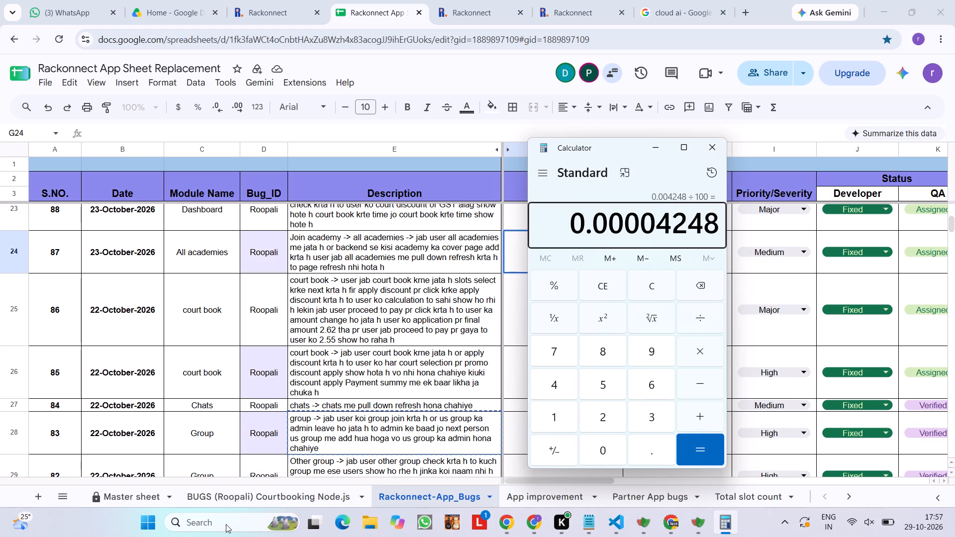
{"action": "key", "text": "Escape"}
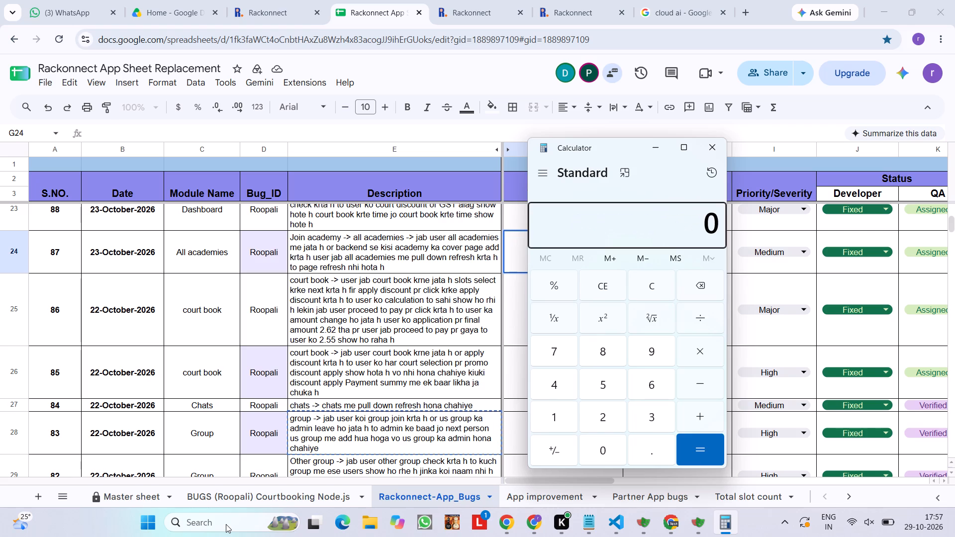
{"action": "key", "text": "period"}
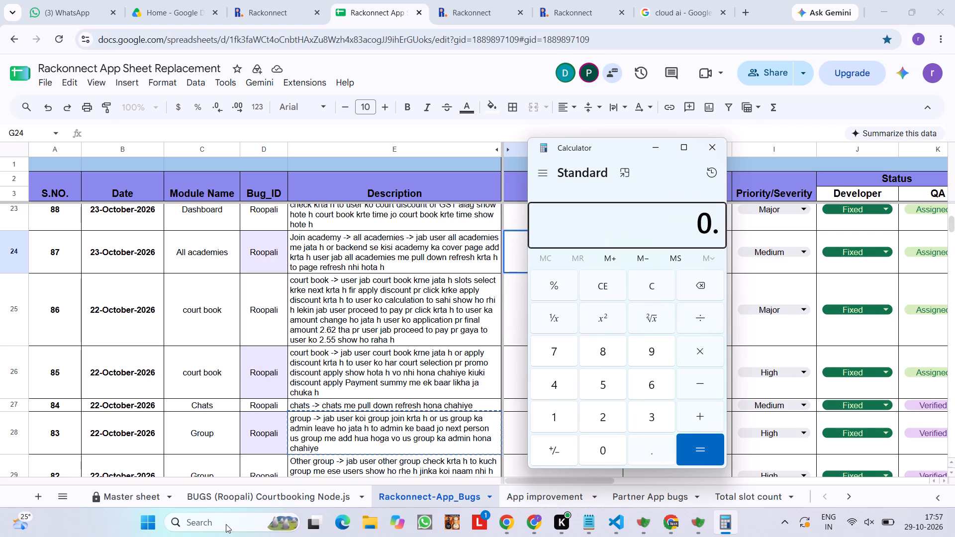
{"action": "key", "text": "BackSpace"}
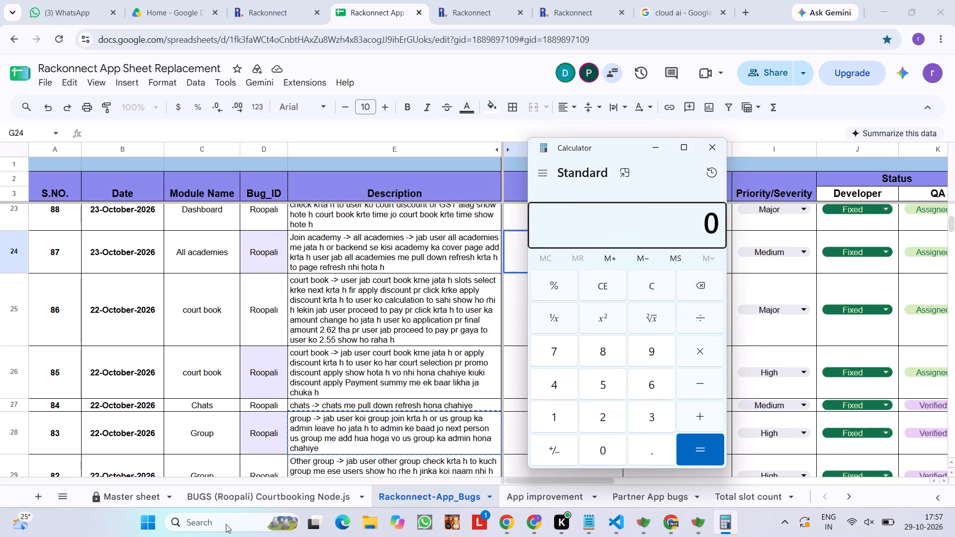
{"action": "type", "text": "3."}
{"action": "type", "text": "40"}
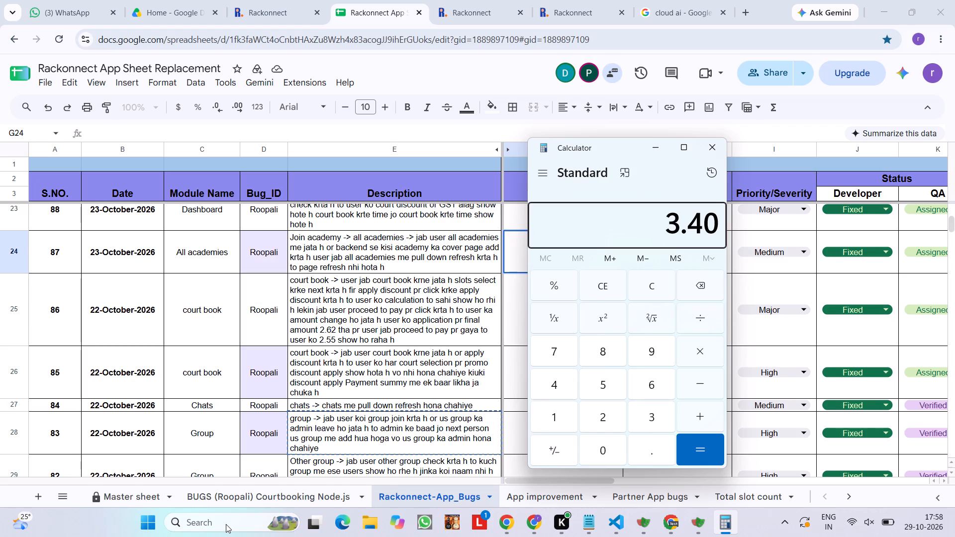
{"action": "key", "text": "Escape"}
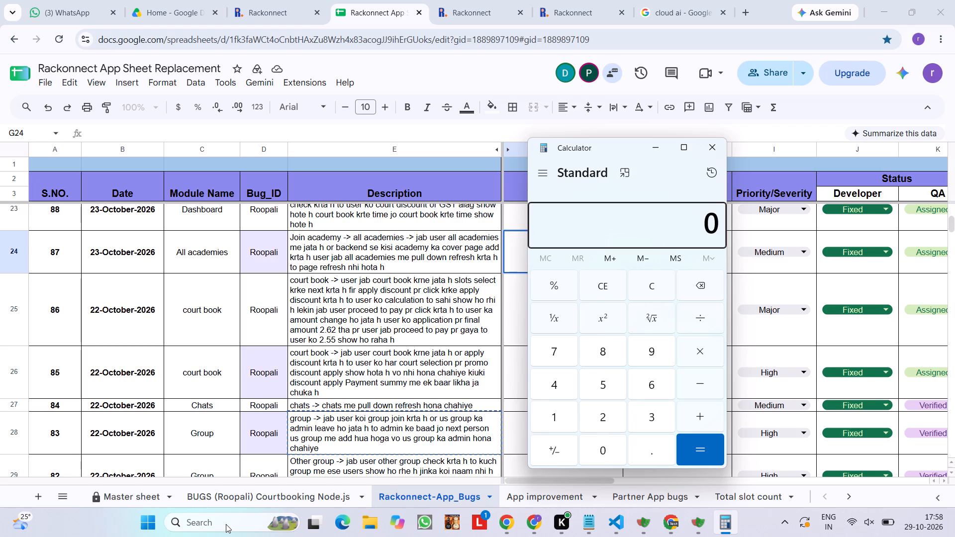
Add 2.36 to 3.41 to recheck the court booking total.
{"action": "type", "text": "3."}
{"action": "type", "text": "41"}
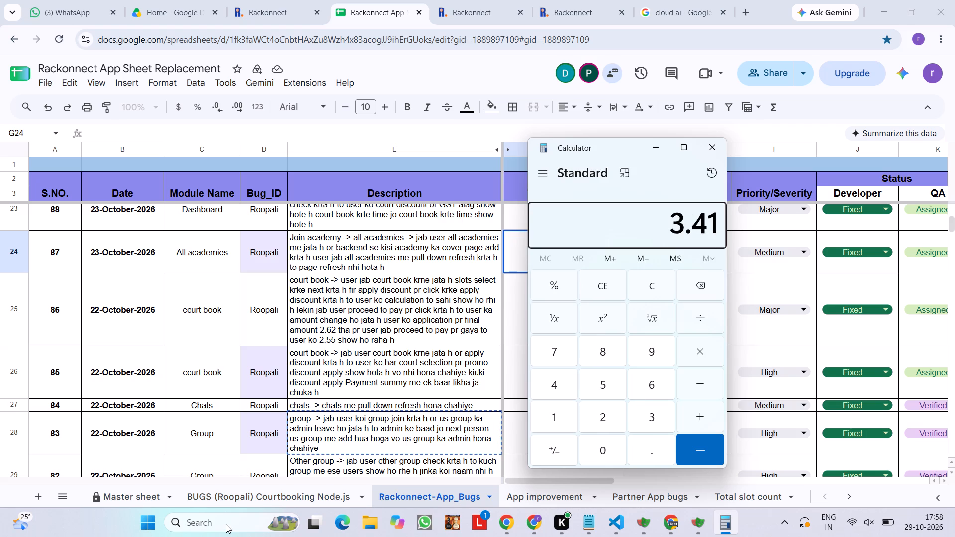
{"action": "key", "text": "plus"}
{"action": "key", "text": "3"}
{"action": "key", "text": "BackSpace"}
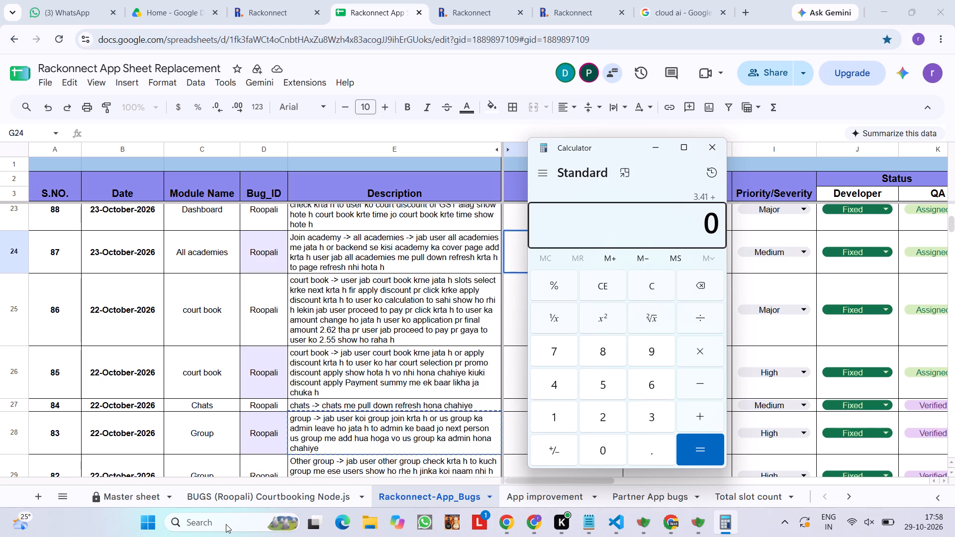
{"action": "type", "text": "2."}
{"action": "type", "text": "36"}
{"action": "key", "text": "Return"}
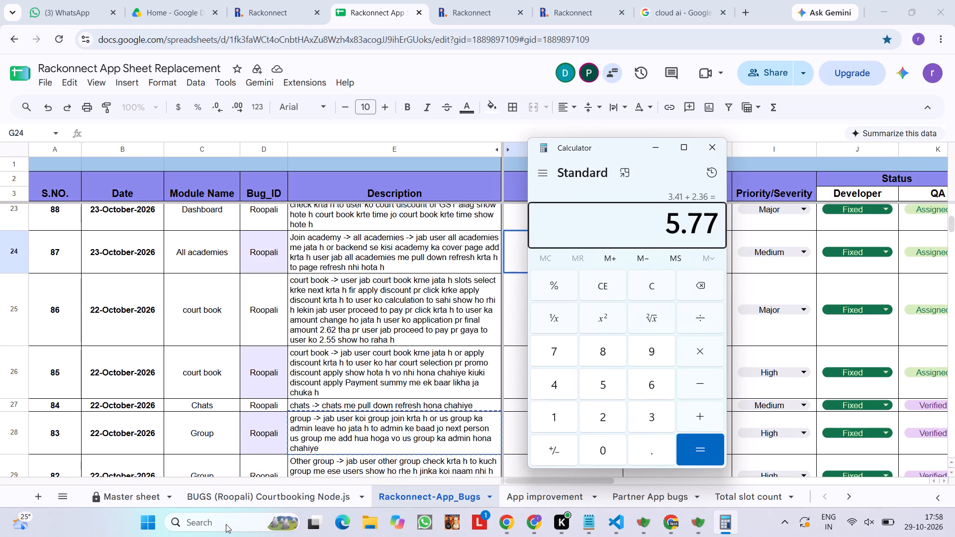
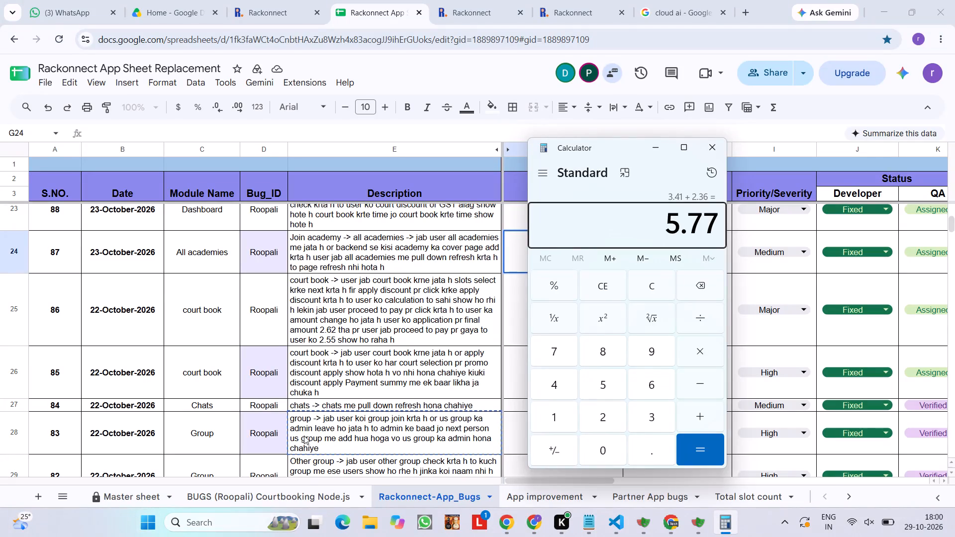
Return to the Rackonnect-App_Bugs sheet and select the description of court book bug 85.
{"action": "left_click", "coordinate": [445, 385]}
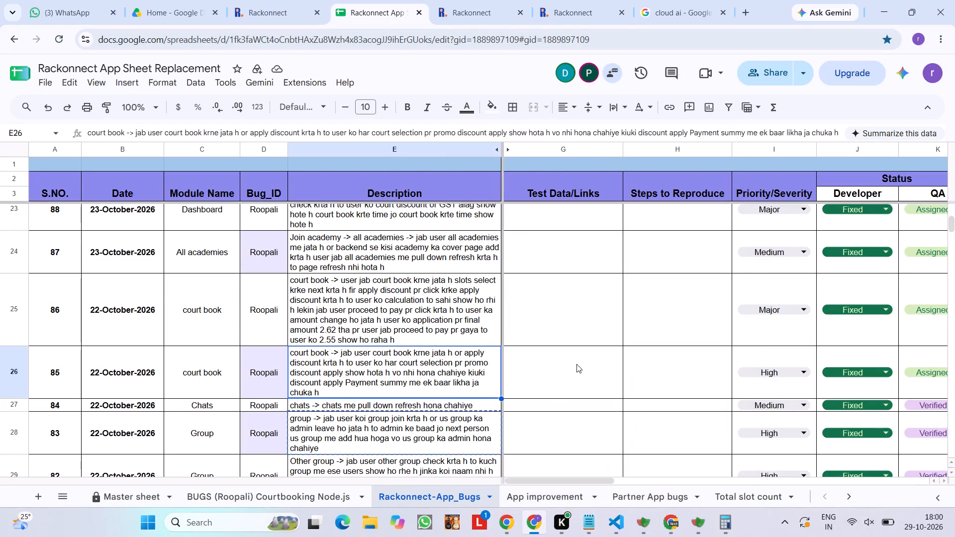
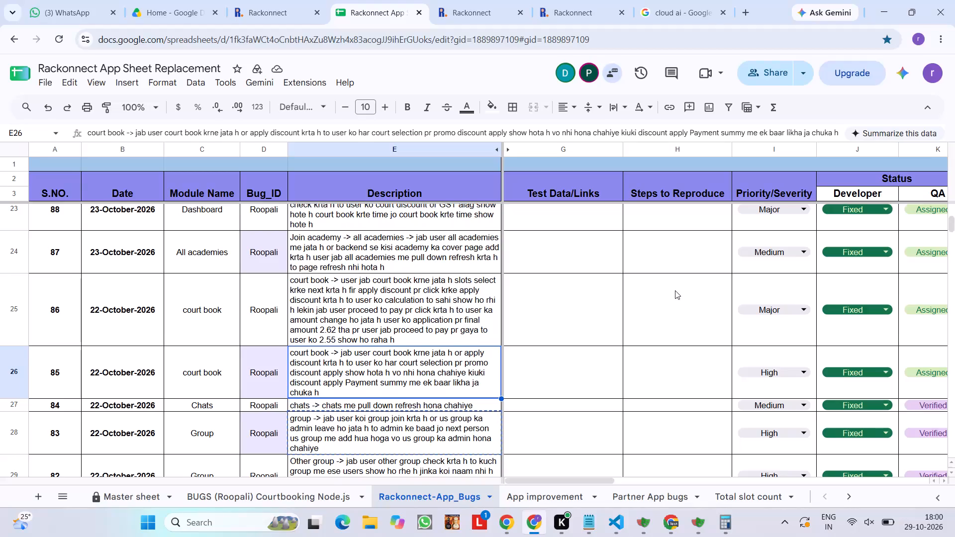
Set the module name of bug 107 to Court book.
{"action": "scroll", "coordinate": [675, 290], "scroll_direction": "up", "scroll_amount": 16}
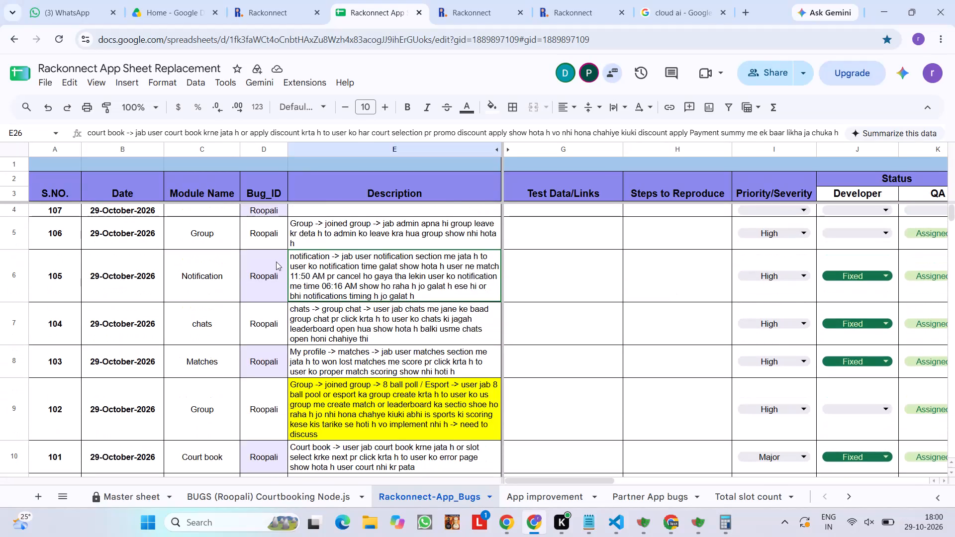
{"action": "left_click", "coordinate": [216, 208]}
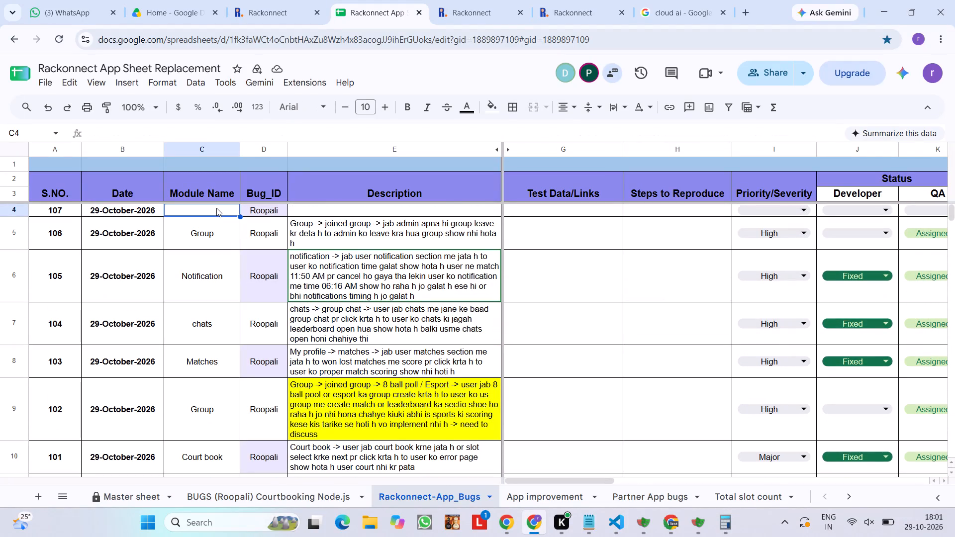
{"action": "type", "text": "Court"}
{"action": "key", "text": "space"}
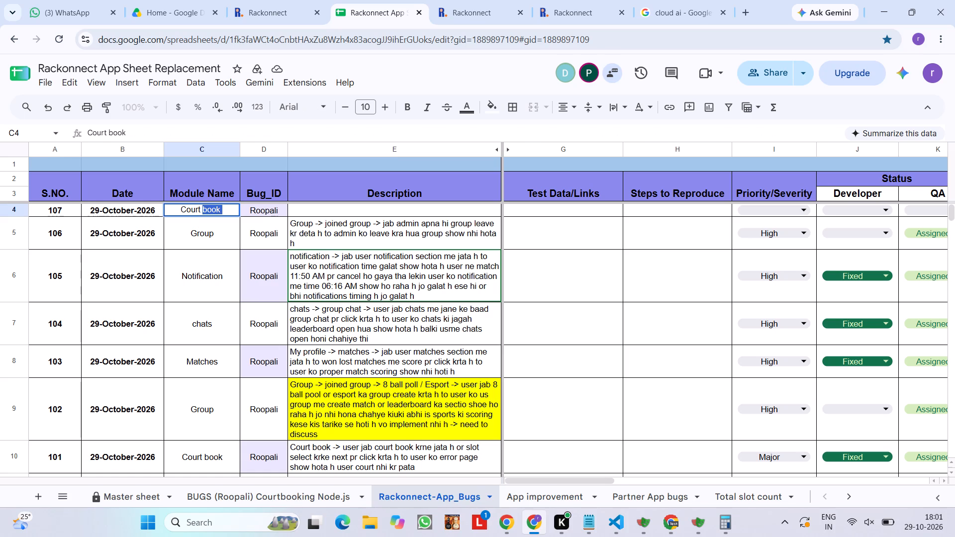
{"action": "key", "text": "Tab"}
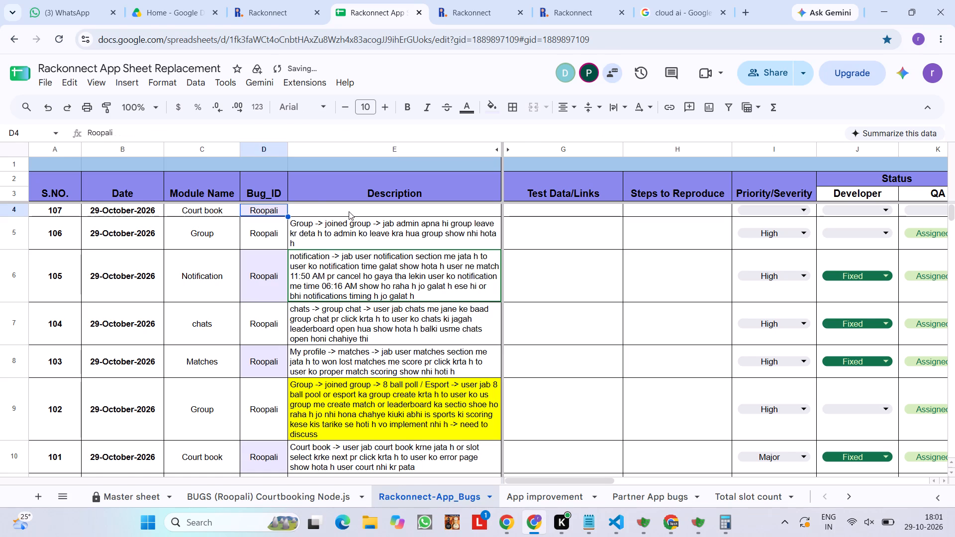
Begin the description of bug 107 with "Court book -> rental equipment".
{"action": "left_click", "coordinate": [349, 211]}
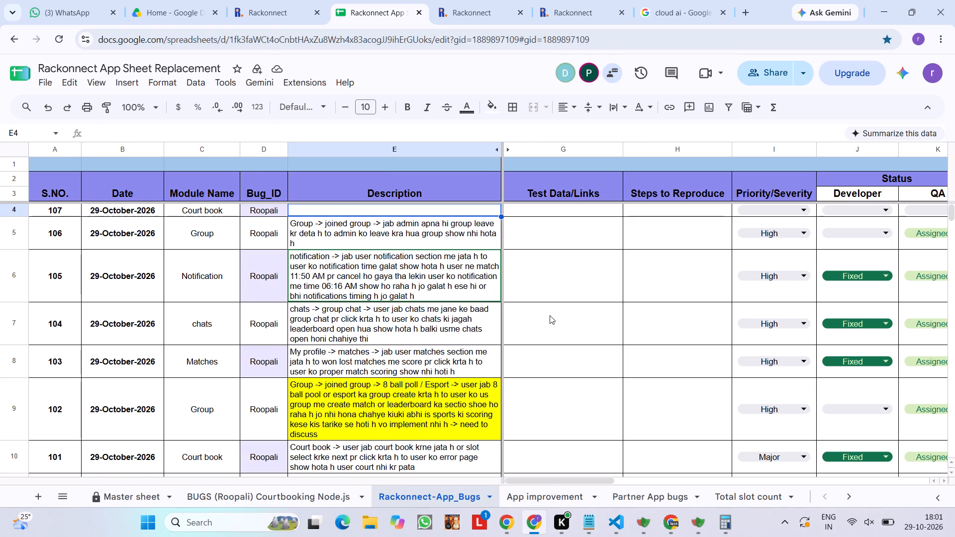
{"action": "key", "text": "shift+c"}
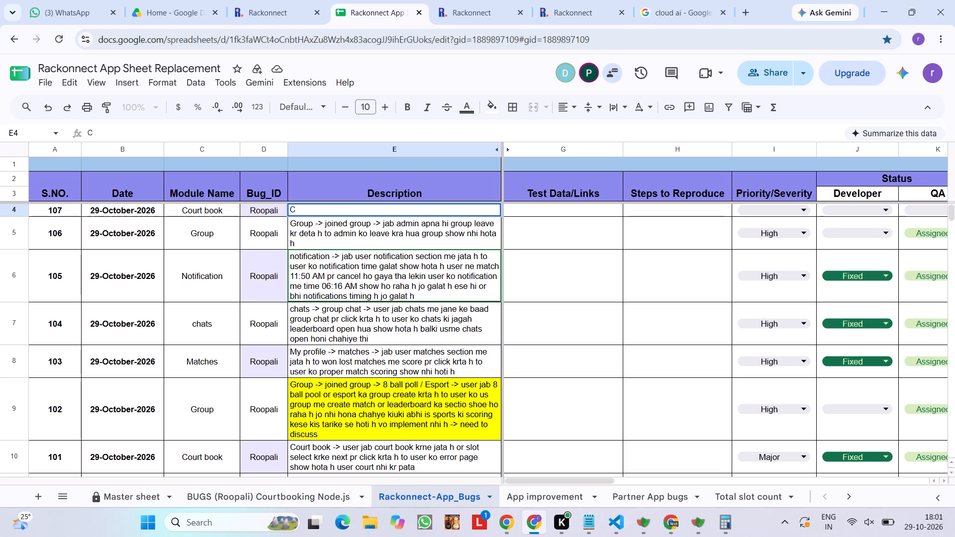
{"action": "type", "text": "poui"}
{"action": "key", "text": "BackSpace"}
{"action": "key", "text": "BackSpace"}
{"action": "key", "text": "BackSpace"}
{"action": "key", "text": "BackSpace"}
{"action": "type", "text": "ourt"}
{"action": "key", "text": "space"}
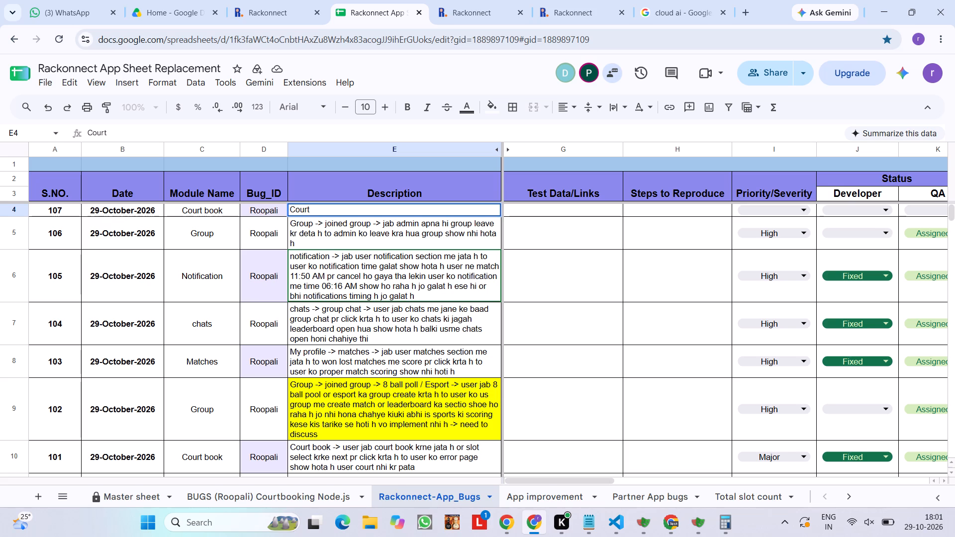
{"action": "type", "text": "book ->"}
{"action": "key", "text": "space"}
{"action": "type", "text": "jab"}
{"action": "key", "text": "space"}
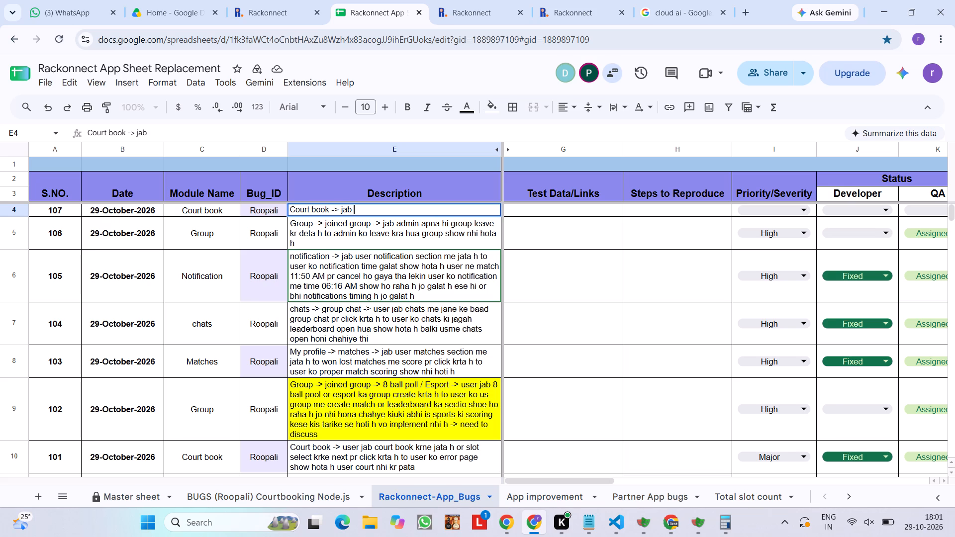
{"action": "key", "text": "BackSpace"}
{"action": "key", "text": "BackSpace"}
{"action": "key", "text": "BackSpace"}
{"action": "key", "text": "BackSpace"}
{"action": "type", "text": "rental"}
{"action": "key", "text": "space"}
{"action": "key", "text": "r"}
{"action": "key", "text": "BackSpace"}
{"action": "type", "text": "ewui"}
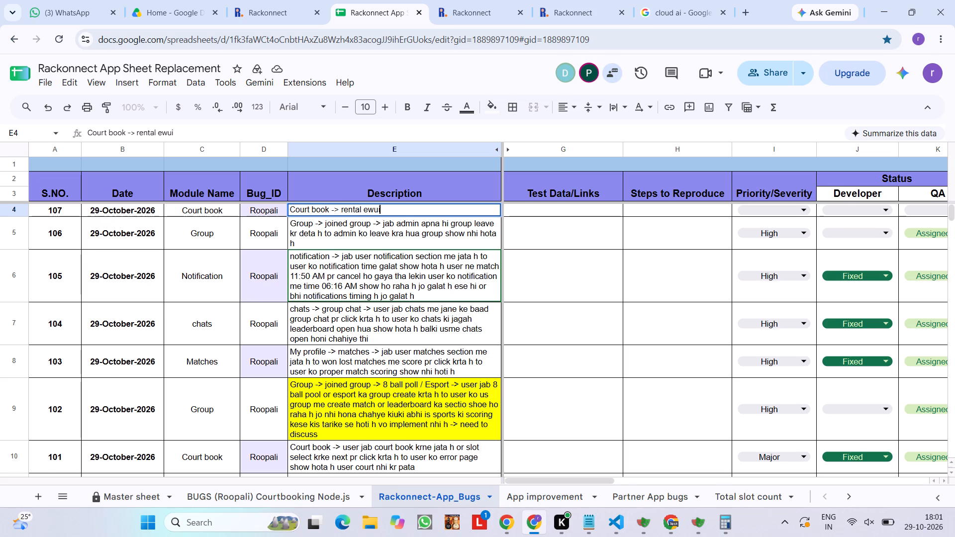
{"action": "key", "text": "BackSpace"}
{"action": "key", "text": "BackSpace"}
{"action": "key", "text": "BackSpace"}
{"action": "key", "text": "BackSpace"}
{"action": "key", "text": "BackSpace"}
{"action": "key", "text": "space"}
{"action": "type", "text": "ew"}
{"action": "key", "text": "BackSpace"}
{"action": "key", "text": "q"}
{"action": "type", "text": "uipment"}
{"action": "key", "text": "space"}
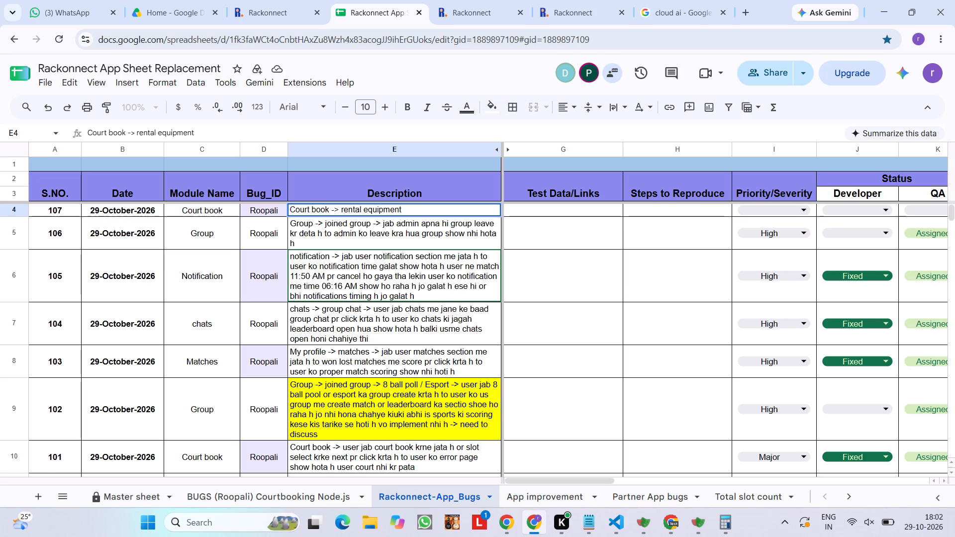
Switch to Calculator, clear it, add 1147.49 and 50, and return to the bug sheet.
{"action": "left_click", "coordinate": [721, 528]}
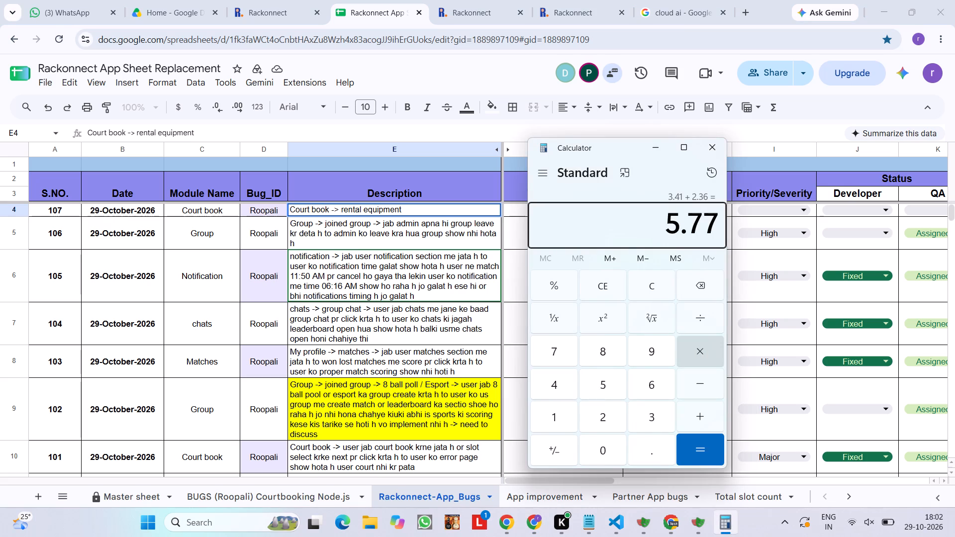
{"action": "key", "text": "Escape"}
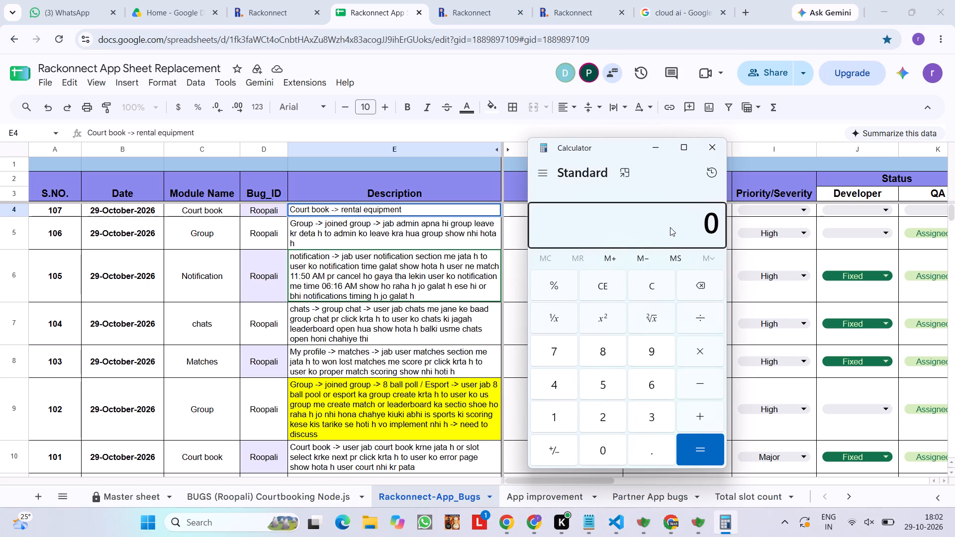
{"action": "type", "text": "11"}
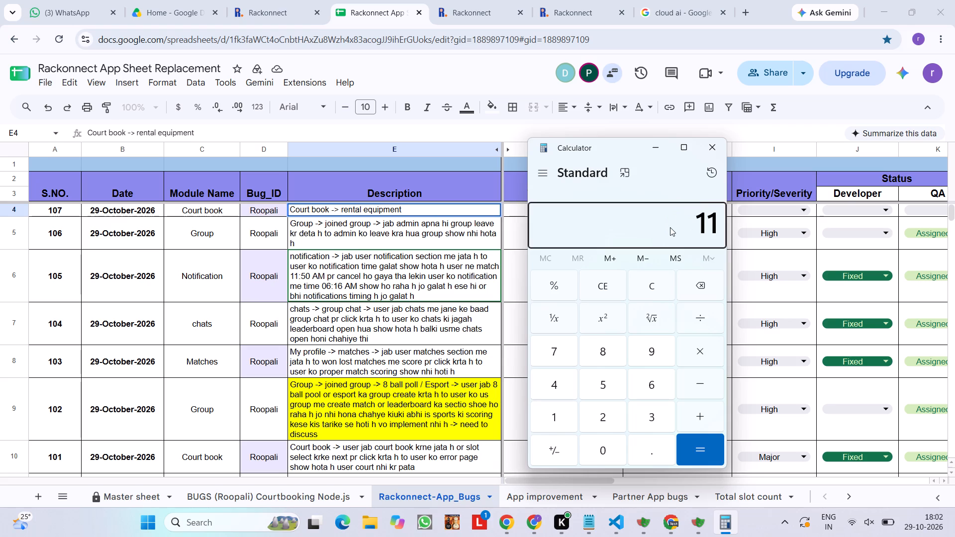
{"action": "type", "text": "47"}
{"action": "key", "text": "period"}
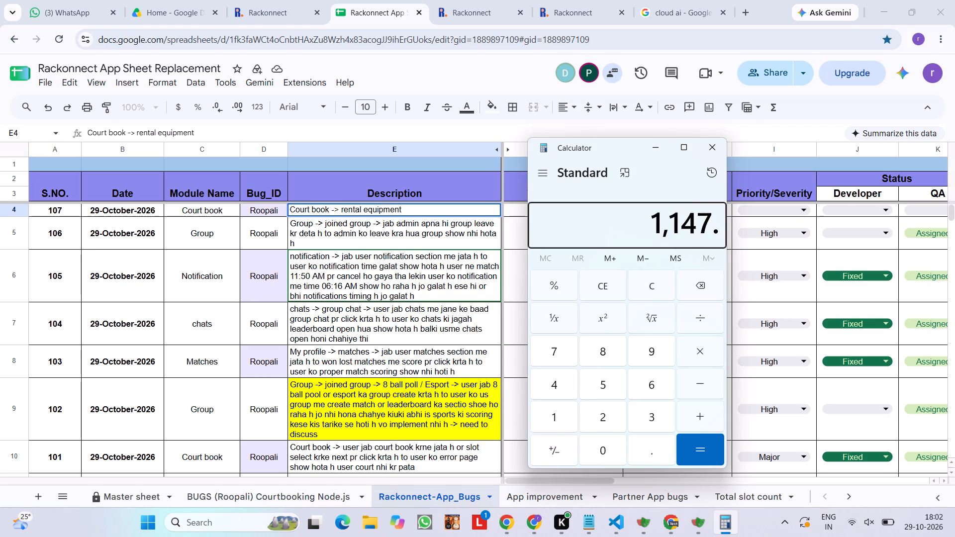
{"action": "type", "text": "49"}
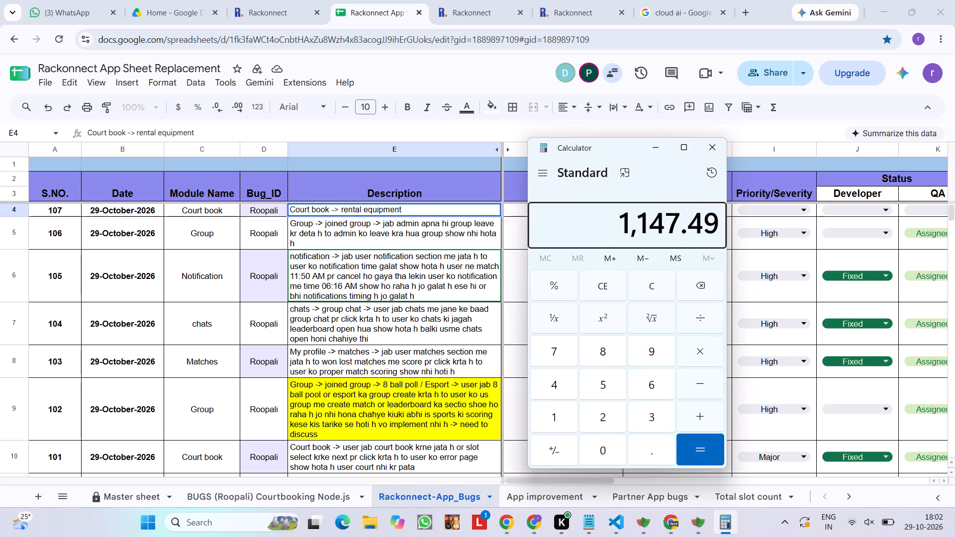
{"action": "key", "text": "plus"}
{"action": "type", "text": "50"}
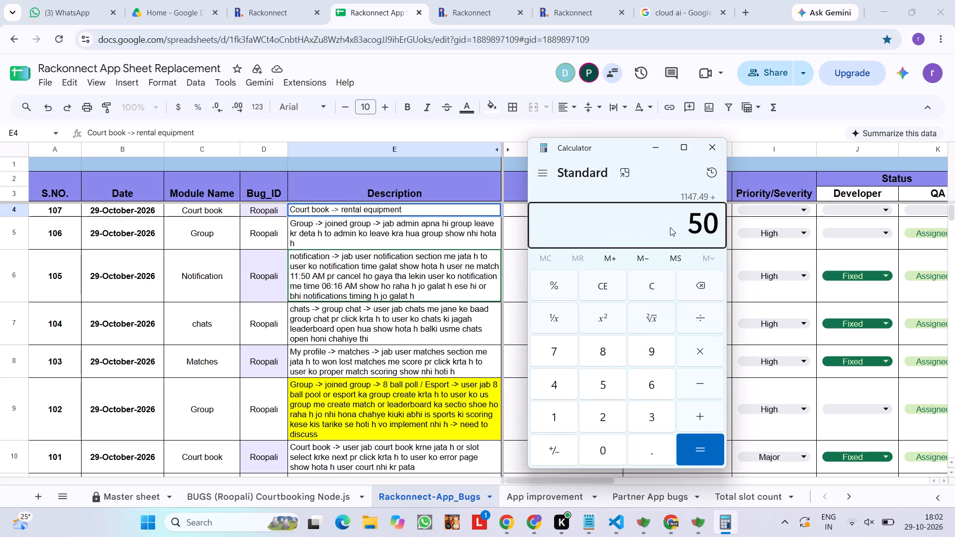
{"action": "key", "text": "Return"}
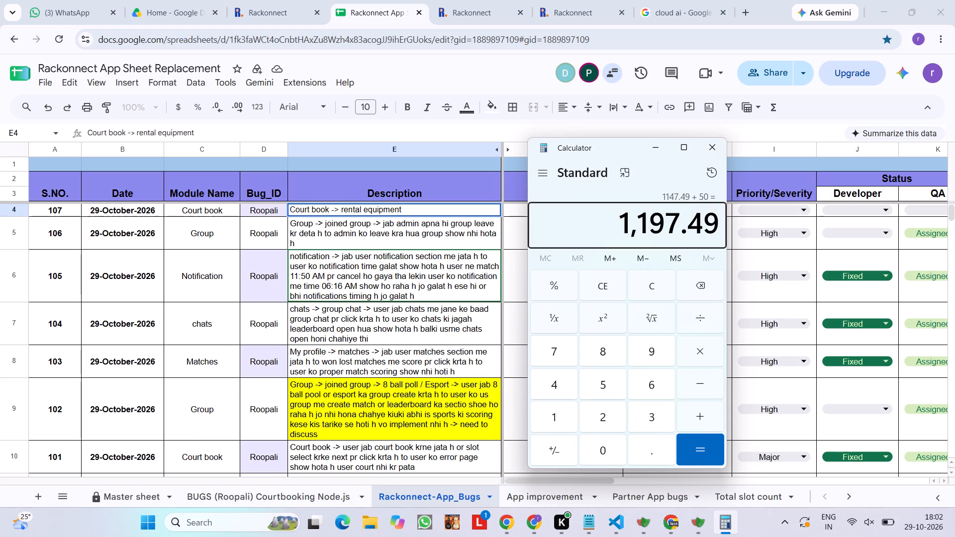
{"action": "left_click", "coordinate": [665, 150]}
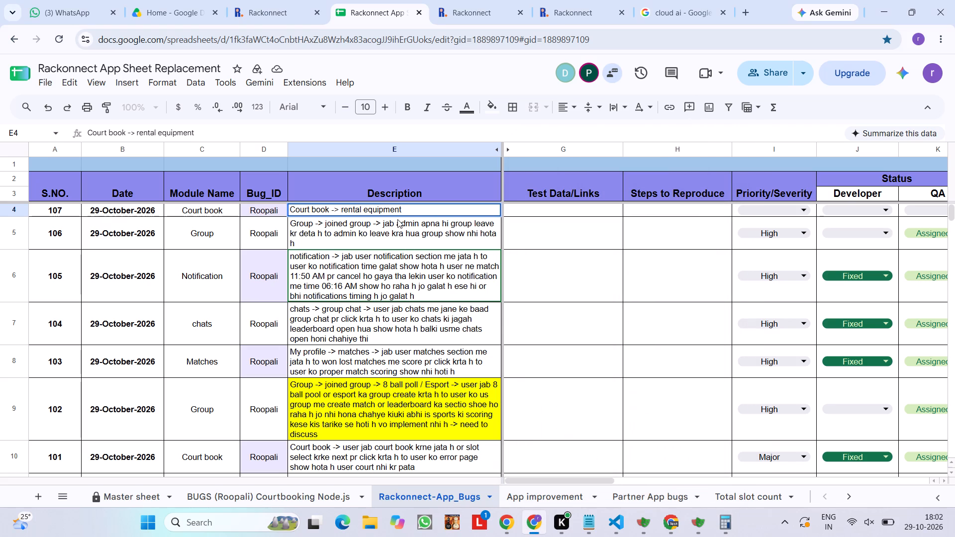
Insert "only for internal team ->" before "rental equipment" in the description of bug 107.
{"action": "left_click", "coordinate": [342, 209]}
{"action": "type", "text": "only for inter"}
{"action": "type", "text": "nal tean"}
{"action": "key", "text": "BackSpace"}
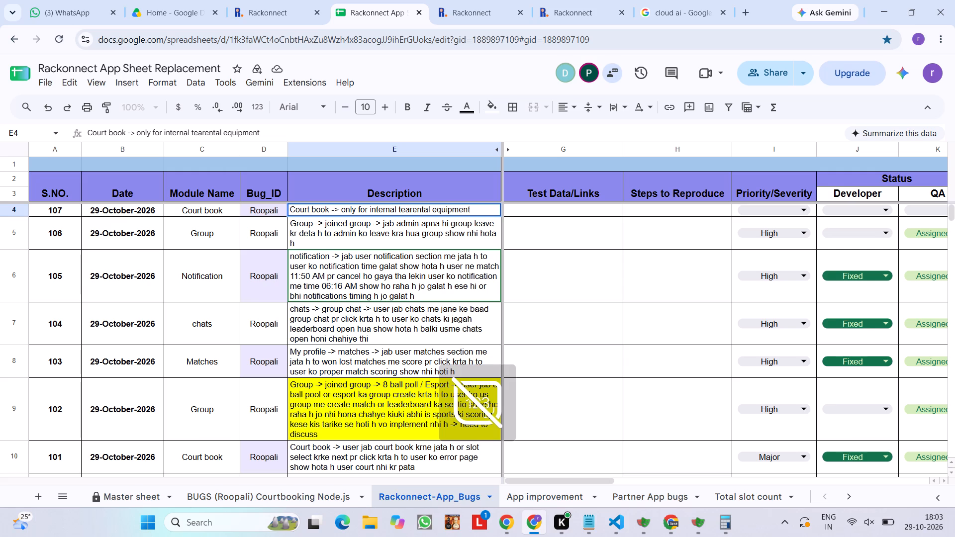
{"action": "key", "text": "comma"}
{"action": "key", "text": "BackSpace"}
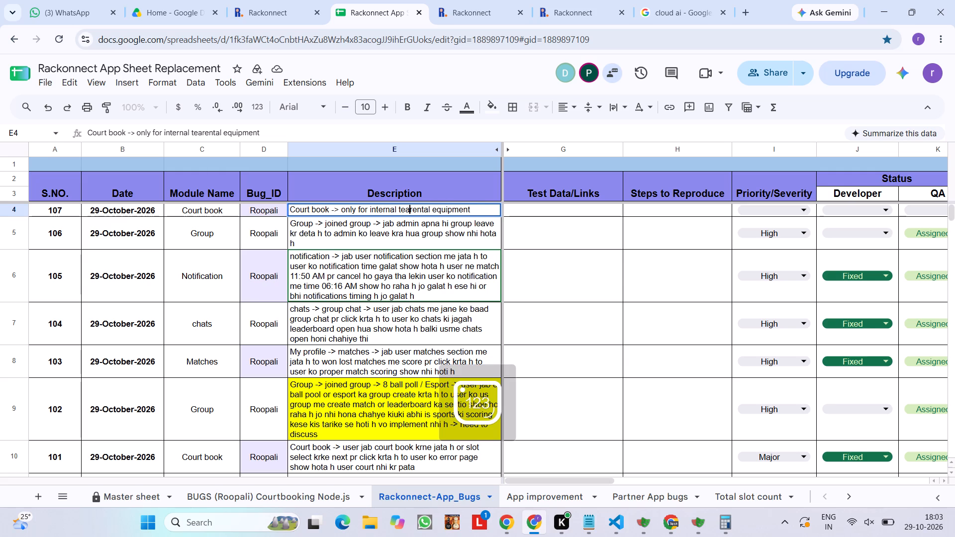
{"action": "type", "text": "m"}
{"action": "key", "text": "space"}
{"action": "type", "text": "->"}
{"action": "key", "text": "space"}
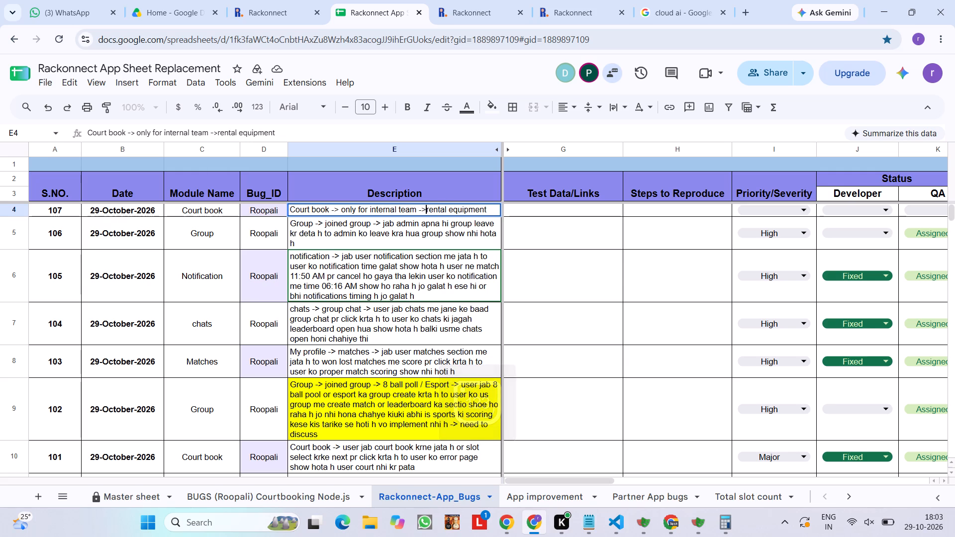
{"action": "type", "text": "pic"}
{"action": "key", "text": "BackSpace"}
{"action": "key", "text": "BackSpace"}
{"action": "key", "text": "BackSpace"}
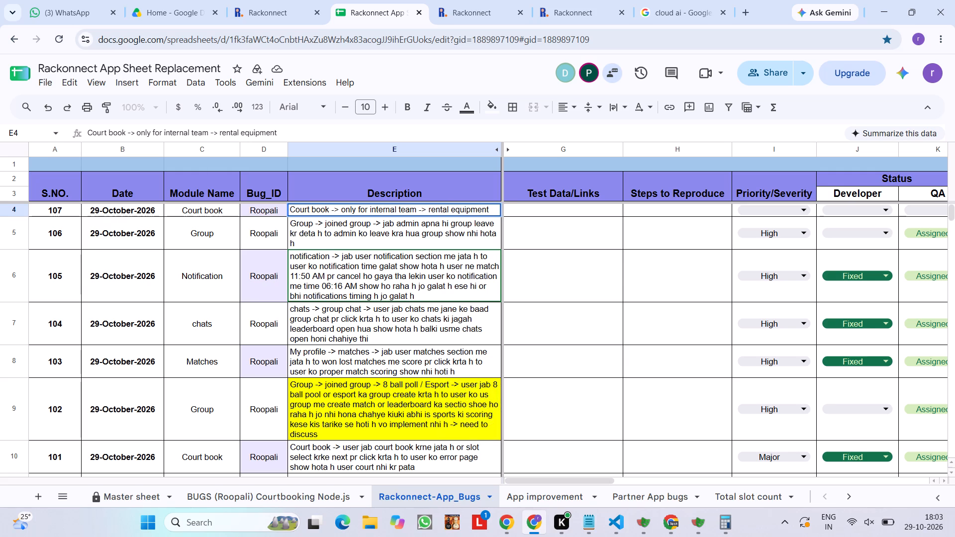
Continue the bug 107 description after "rental equipment" with "jab user".
{"action": "key", "text": "Right"}
{"action": "key", "text": "Right"}
{"action": "key", "text": "Right"}
{"action": "key", "text": "Right"}
{"action": "key", "text": "Right"}
{"action": "key", "text": "Right"}
{"action": "key", "text": "Right"}
{"action": "key", "text": "Right"}
{"action": "key", "text": "Right"}
{"action": "key", "text": "Right"}
{"action": "key", "text": "Right"}
{"action": "key", "text": "Right"}
{"action": "key", "text": "Right"}
{"action": "key", "text": "Right"}
{"action": "key", "text": "Right"}
{"action": "key", "text": "Right"}
{"action": "key", "text": "Right"}
{"action": "key", "text": "Right"}
{"action": "key", "text": "Right"}
{"action": "key", "text": "Right"}
{"action": "type", "text": "jab"}
{"action": "key", "text": "space"}
{"action": "type", "text": "user"}
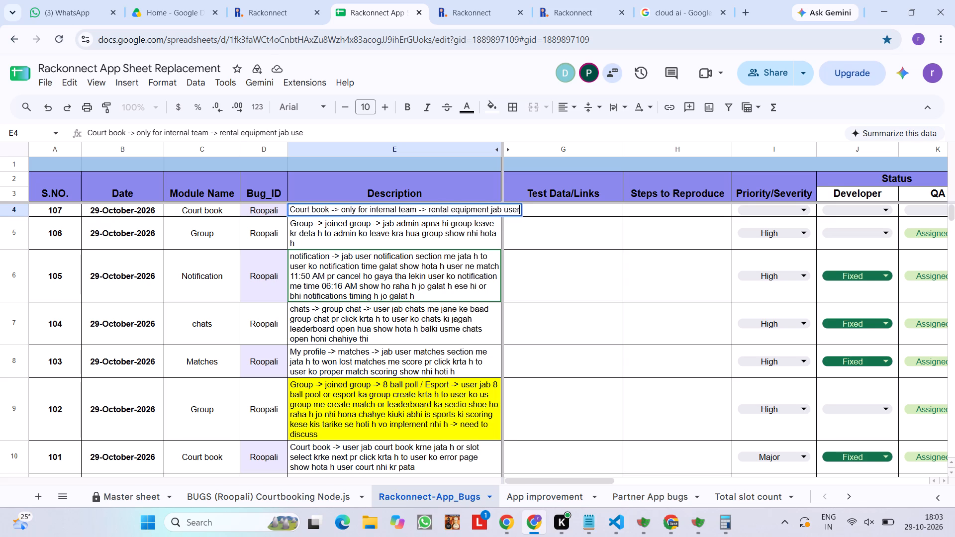
{"action": "key", "text": "space"}
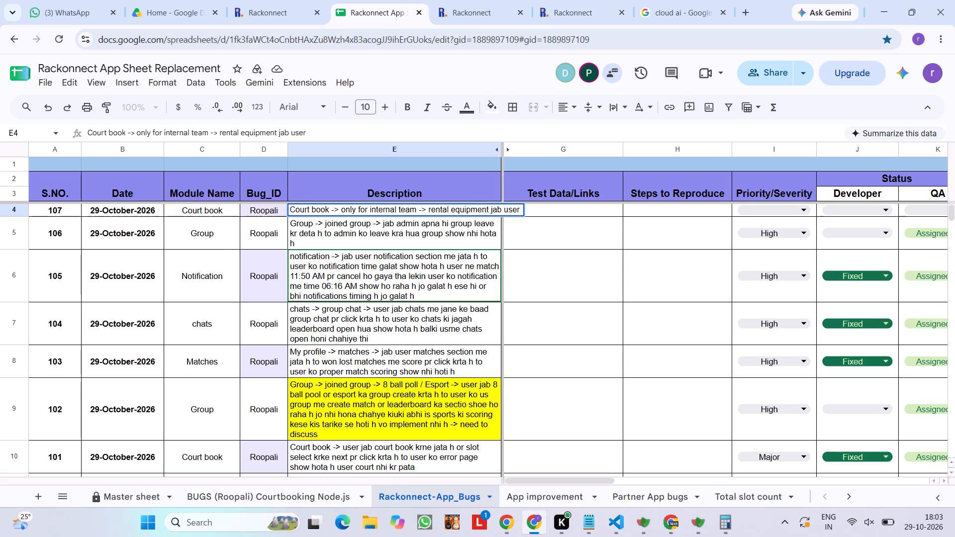
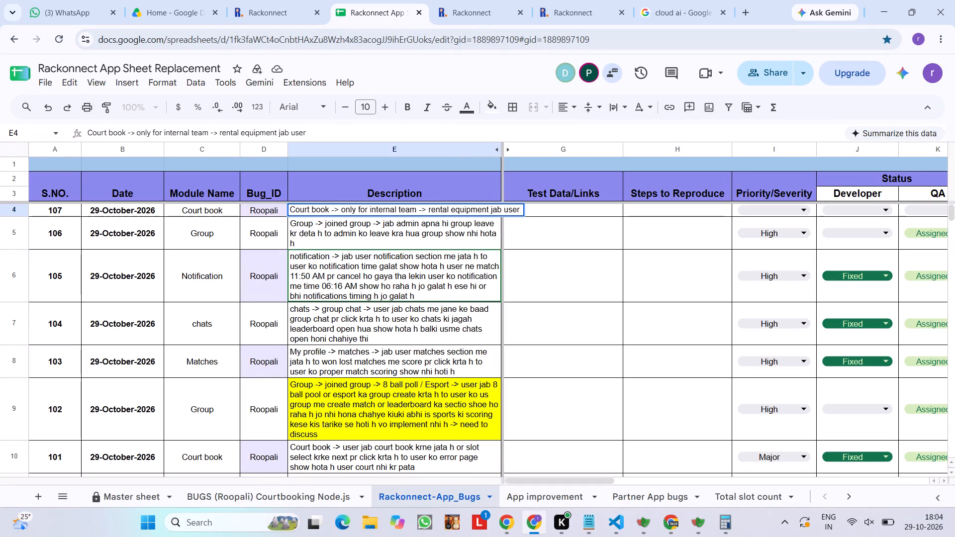
Insert "->" before "jab user" in the description of bug 107 and put the cursor at its end.
{"action": "left_click", "coordinate": [490, 209]}
{"action": "type", "text": "->"}
{"action": "key", "text": "space"}
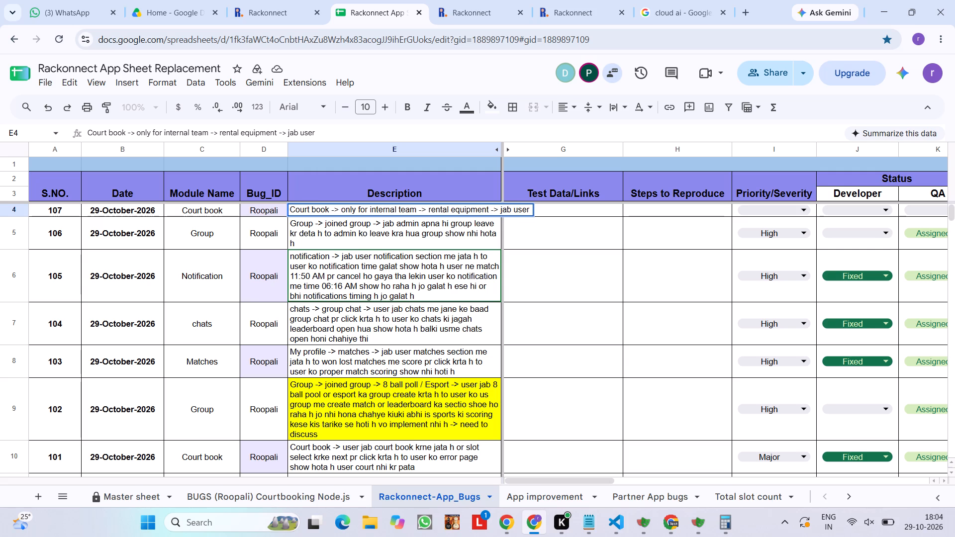
{"action": "left_click", "coordinate": [529, 210]}
{"action": "key", "text": "space"}
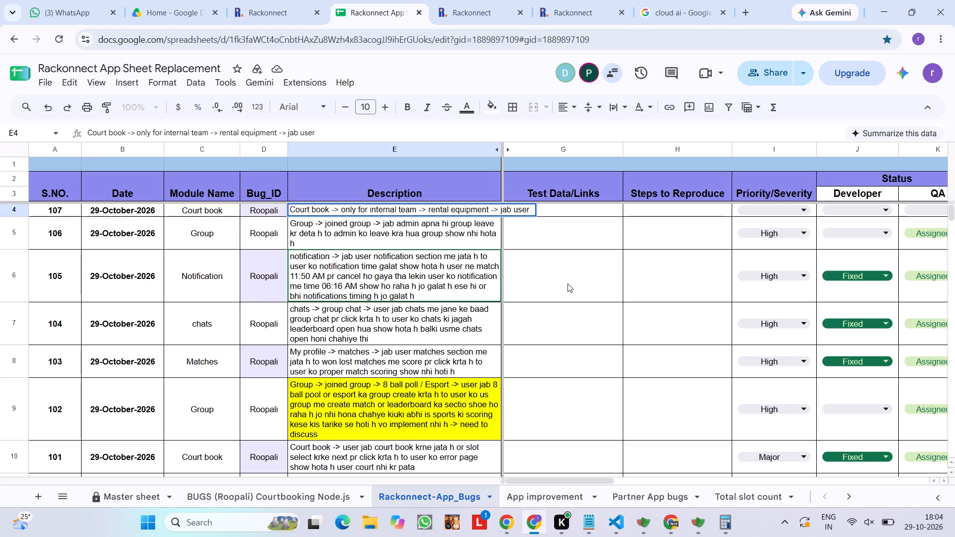
Reload the Manage Slots page, view the court transactions in Finance, and return to the bug sheet.
{"action": "left_click", "coordinate": [293, 0]}
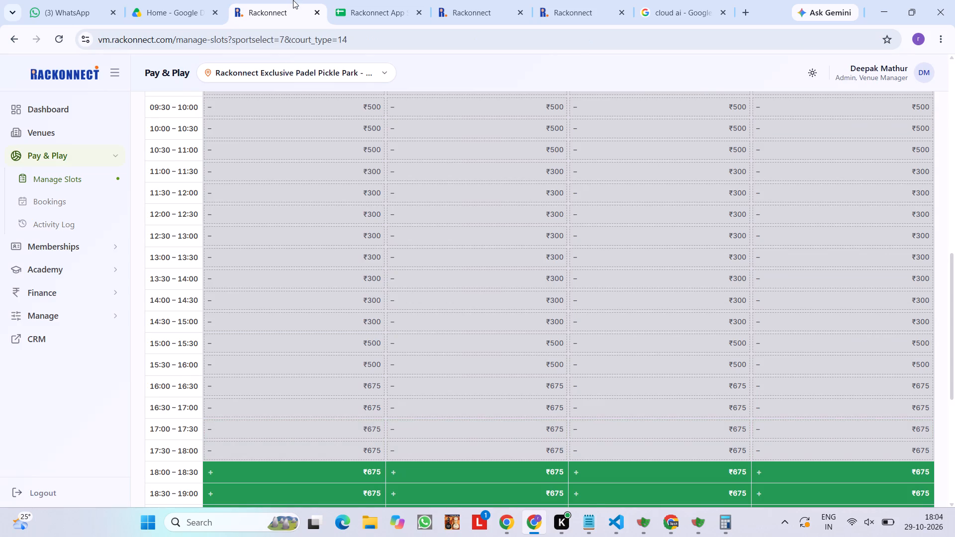
{"action": "key", "text": "F5"}
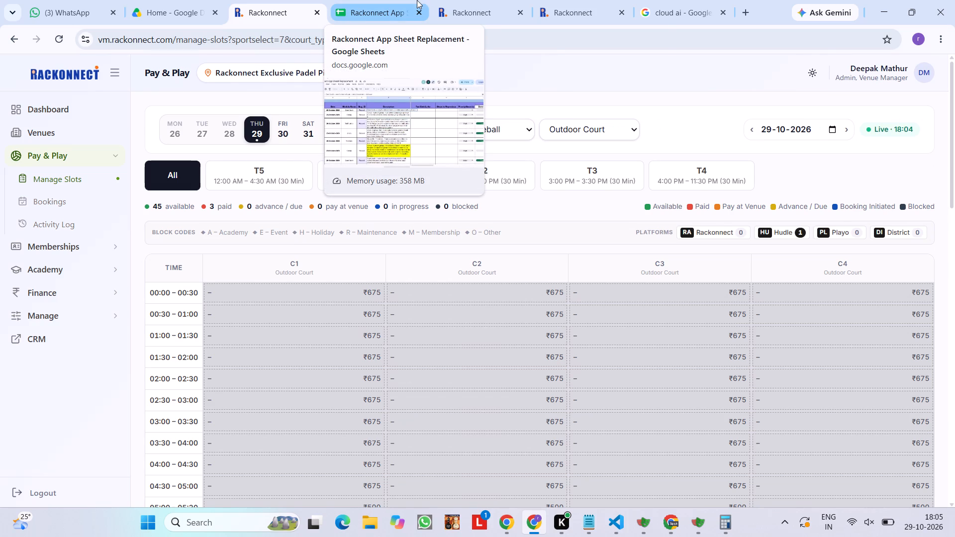
{"action": "left_click", "coordinate": [661, 0]}
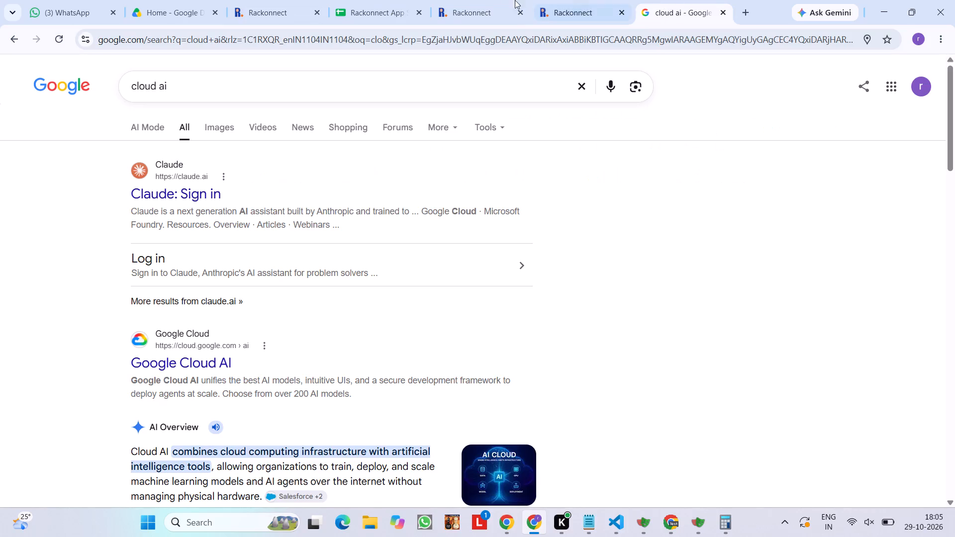
{"action": "left_click", "coordinate": [498, 0]}
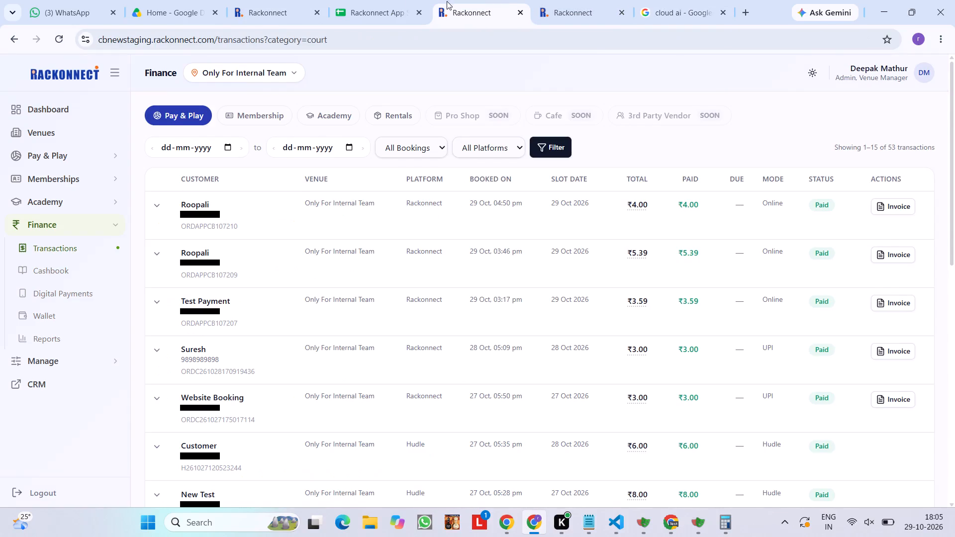
{"action": "left_click", "coordinate": [364, 0]}
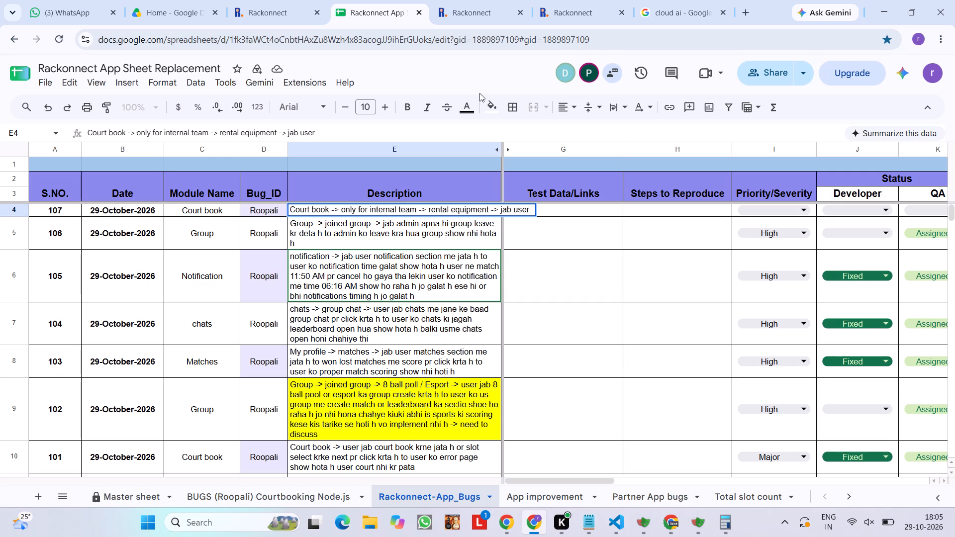
Continue the bug 107 description after "jab user" with "court book krne jata h or".
{"action": "type", "text": "cook"}
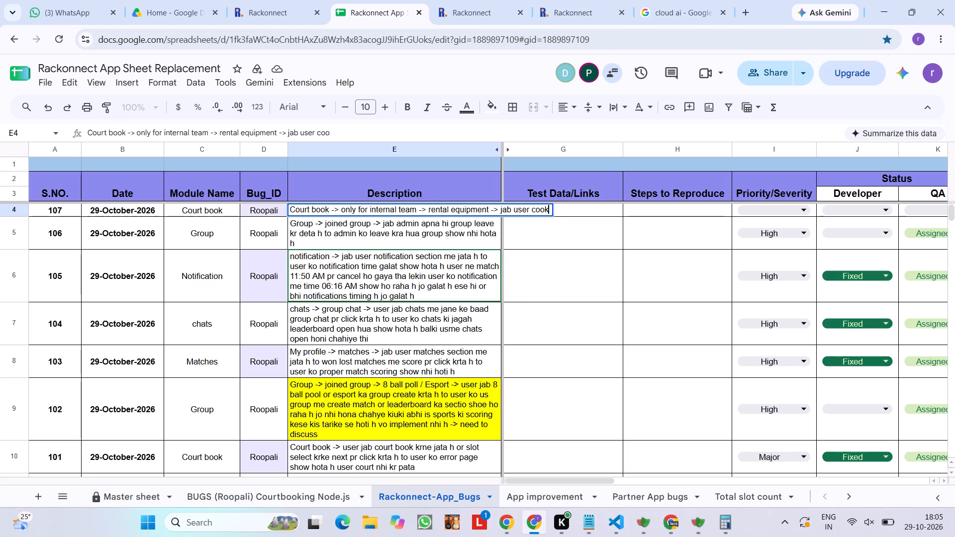
{"action": "key", "text": "space"}
{"action": "key", "text": "BackSpace"}
{"action": "key", "text": "BackSpace"}
{"action": "key", "text": "BackSpace"}
{"action": "key", "text": "BackSpace"}
{"action": "key", "text": "BackSpace"}
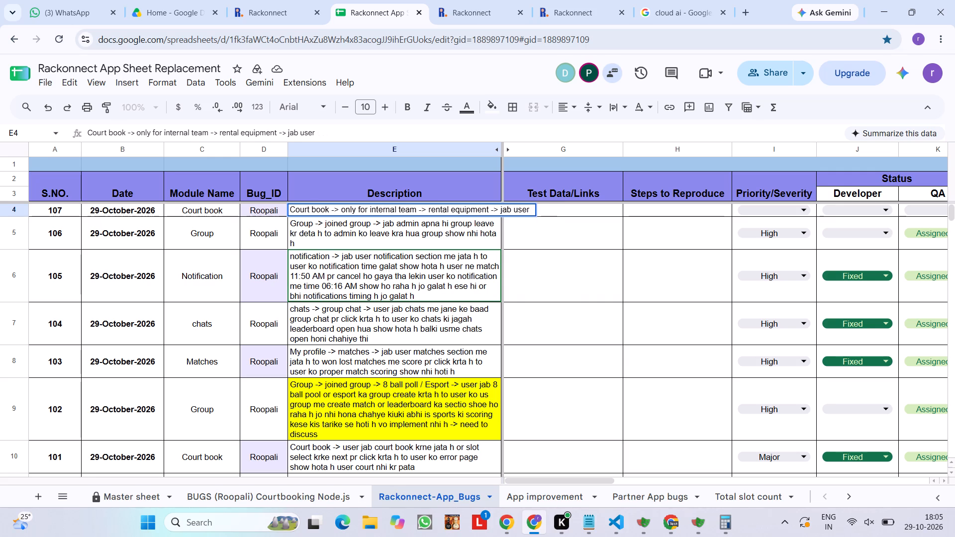
{"action": "type", "text": "court book krne jata h or rent"}
{"action": "key", "text": "BackSpace"}
{"action": "key", "text": "BackSpace"}
{"action": "key", "text": "BackSpace"}
{"action": "key", "text": "BackSpace"}
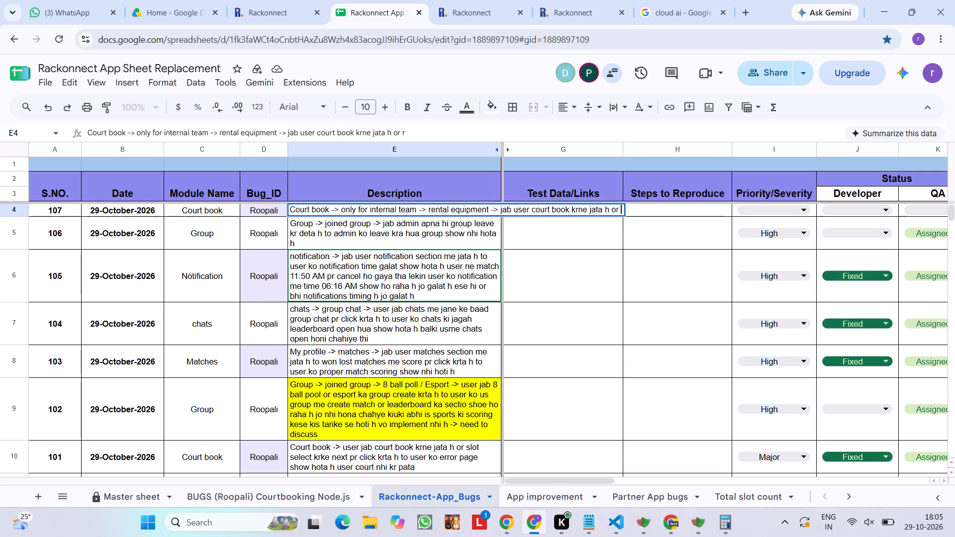
Add "slot select krke" to the end of the bug 107 description.
{"action": "type", "text": "sli"}
{"action": "key", "text": "BackSpace"}
{"action": "type", "text": "ot sellect"}
{"action": "key", "text": "space"}
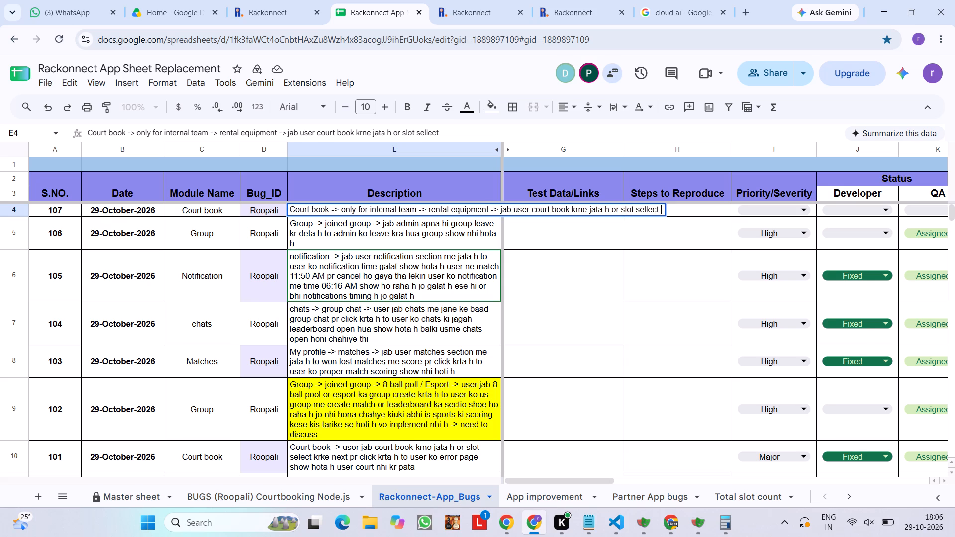
{"action": "key", "text": "BackSpace"}
{"action": "key", "text": "BackSpace"}
{"action": "key", "text": "BackSpace"}
{"action": "key", "text": "BackSpace"}
{"action": "key", "text": "BackSpace"}
{"action": "type", "text": "ect krke"}
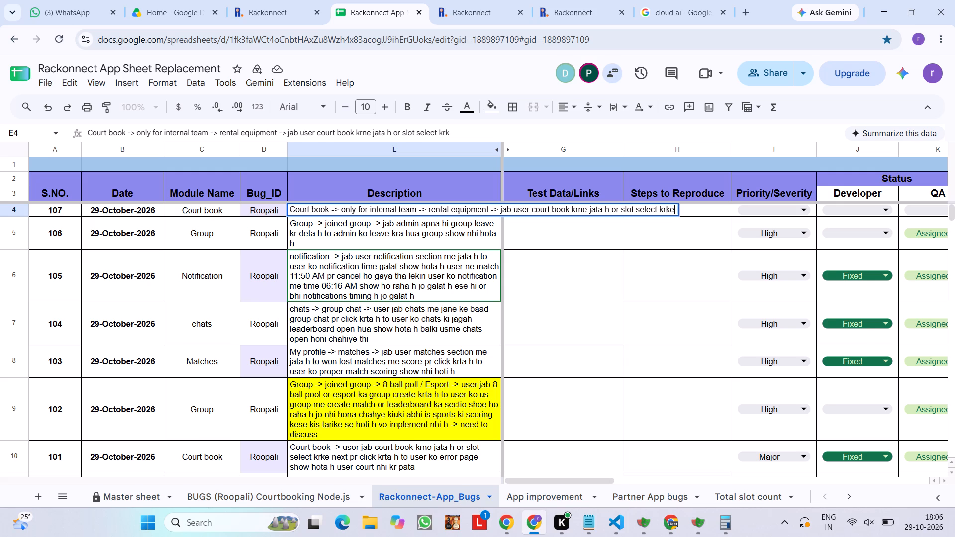
{"action": "key", "text": "space"}
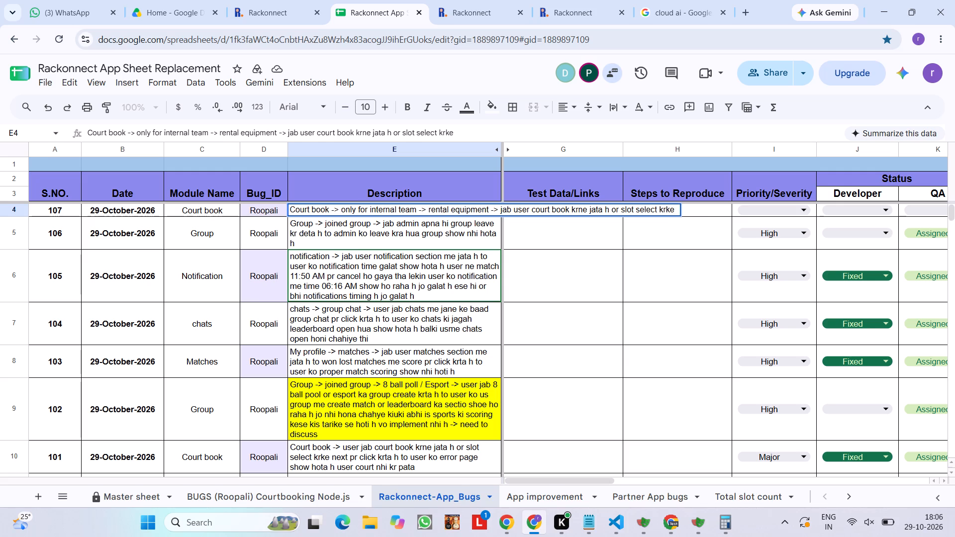
{"action": "key", "text": "s"}
{"action": "key", "text": "BackSpace"}
Continue the bug 107 description with "next pr click krta h to user ko sahi".
{"action": "type", "text": "next p r"}
{"action": "key", "text": "BackSpace"}
{"action": "key", "text": "BackSpace"}
{"action": "type", "text": "r click krta h to user ko"}
{"action": "key", "text": "space"}
{"action": "type", "text": "sahi"}
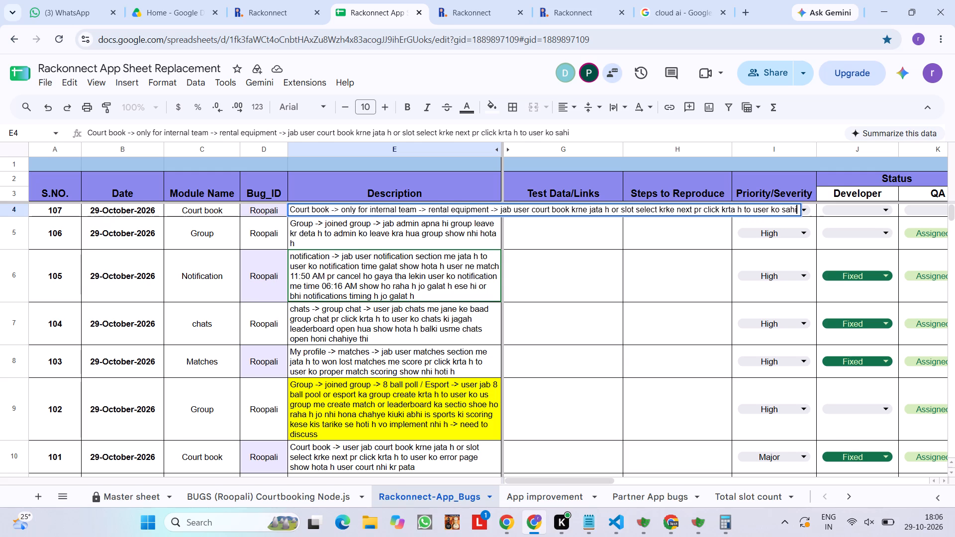
{"action": "key", "text": "space"}
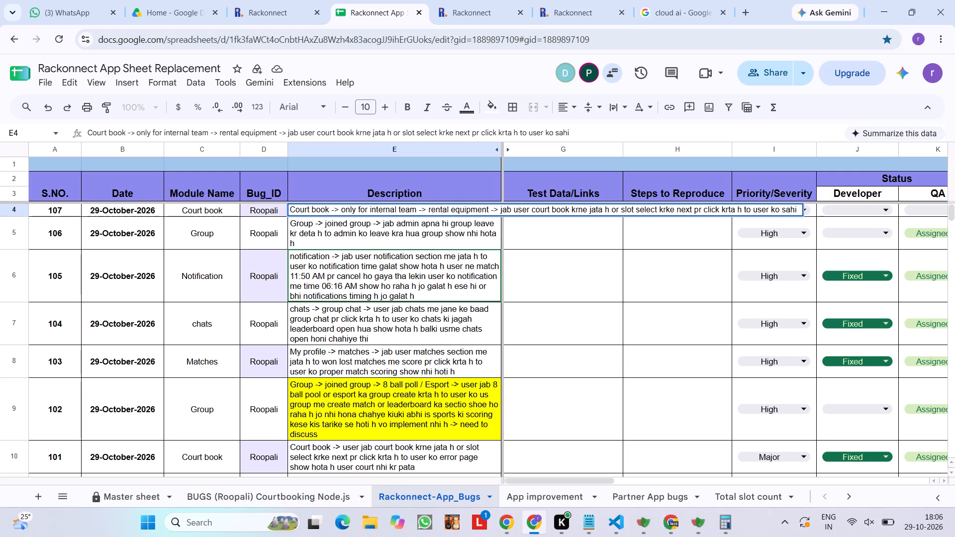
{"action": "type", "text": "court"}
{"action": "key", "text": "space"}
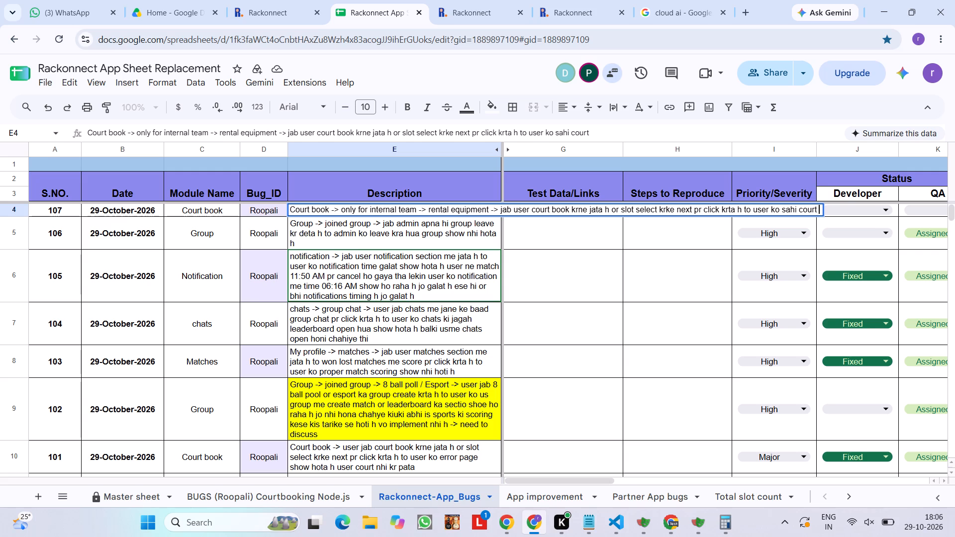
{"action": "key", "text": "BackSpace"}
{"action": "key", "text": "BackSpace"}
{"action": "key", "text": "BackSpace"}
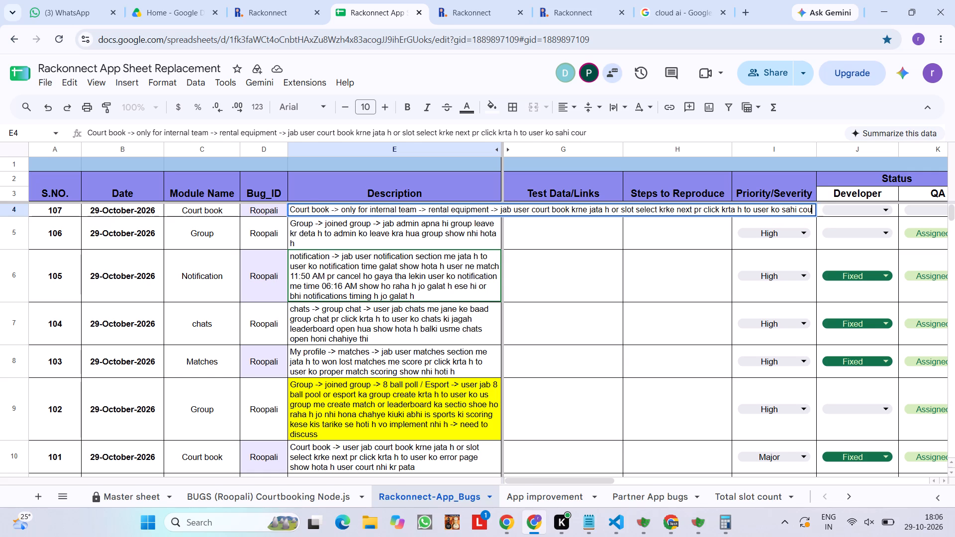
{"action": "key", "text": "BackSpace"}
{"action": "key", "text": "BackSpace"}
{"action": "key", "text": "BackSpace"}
Add "amount show hota h" after "user ko sahi" in the bug 107 description.
{"action": "type", "text": "amo"}
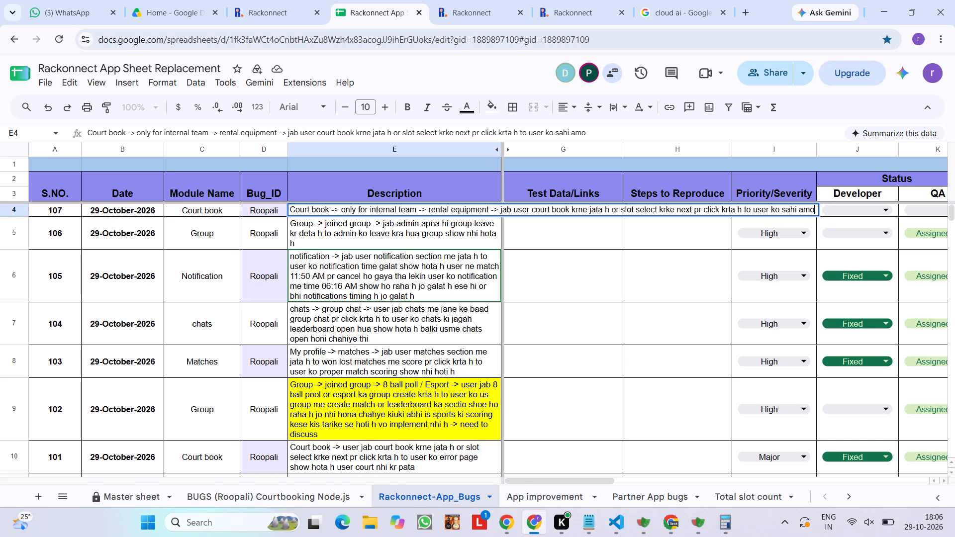
{"action": "type", "text": "unt"}
{"action": "key", "text": "space"}
{"action": "type", "text": "show hota h"}
{"action": "key", "text": "space"}
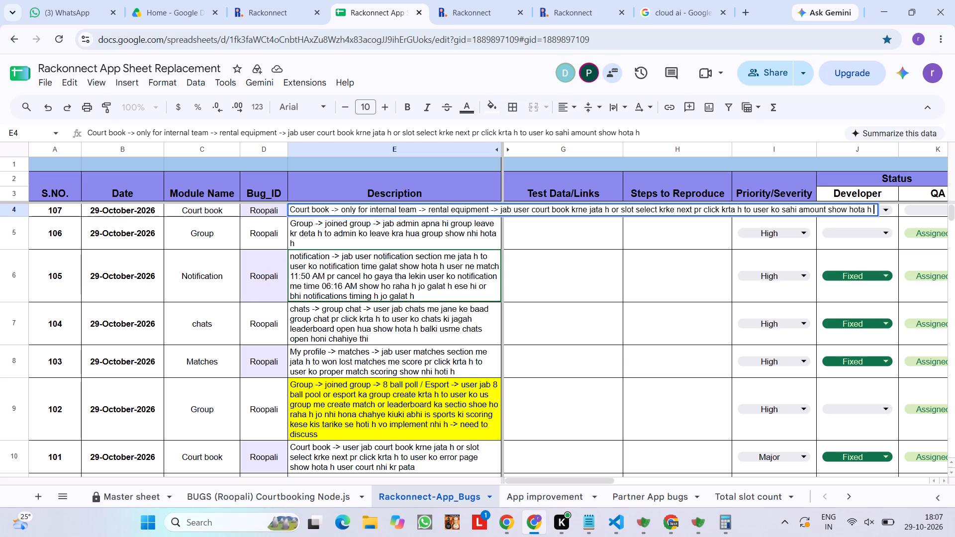
Continue the bug 107 description with "pr user jab rental equipment add krta h user ne".
{"action": "type", "text": "pr user jab"}
{"action": "key", "text": "space"}
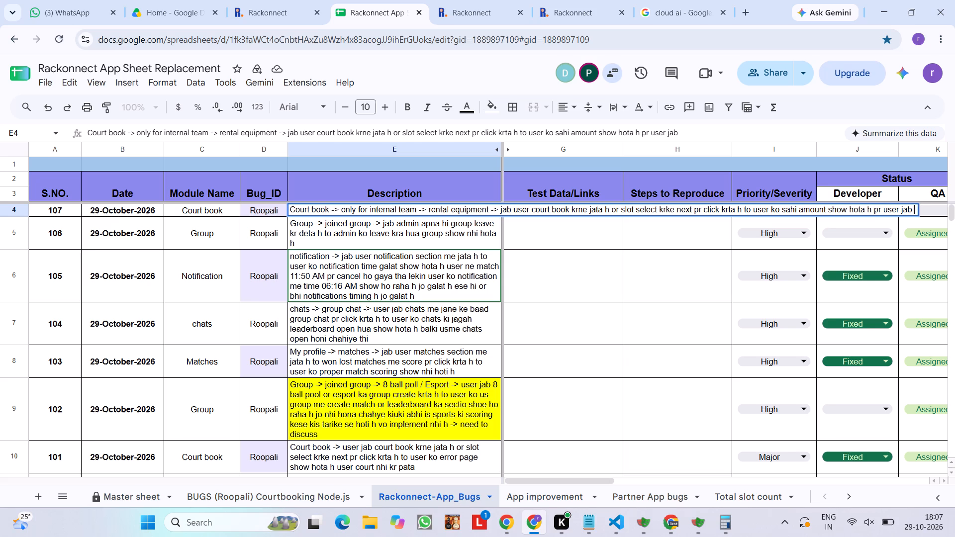
{"action": "type", "text": "rental"}
{"action": "key", "text": "space"}
{"action": "key", "text": "r"}
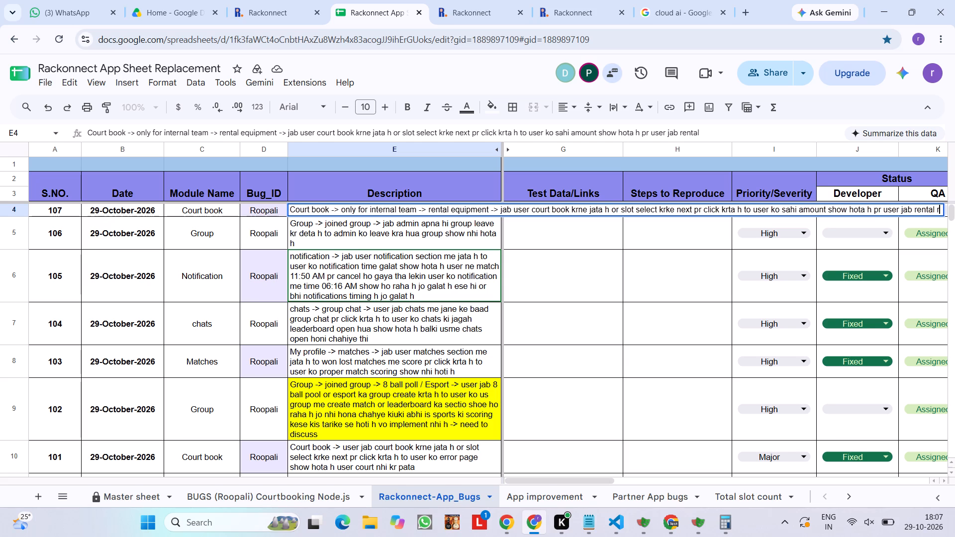
{"action": "key", "text": "BackSpace"}
{"action": "type", "text": "equip"}
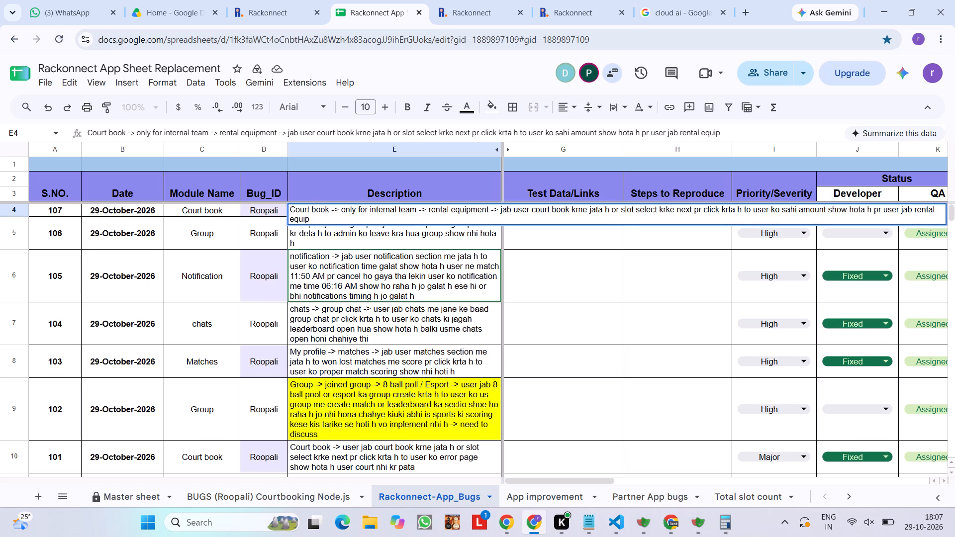
{"action": "type", "text": "ment add krta h"}
{"action": "key", "text": "space"}
{"action": "type", "text": "user"}
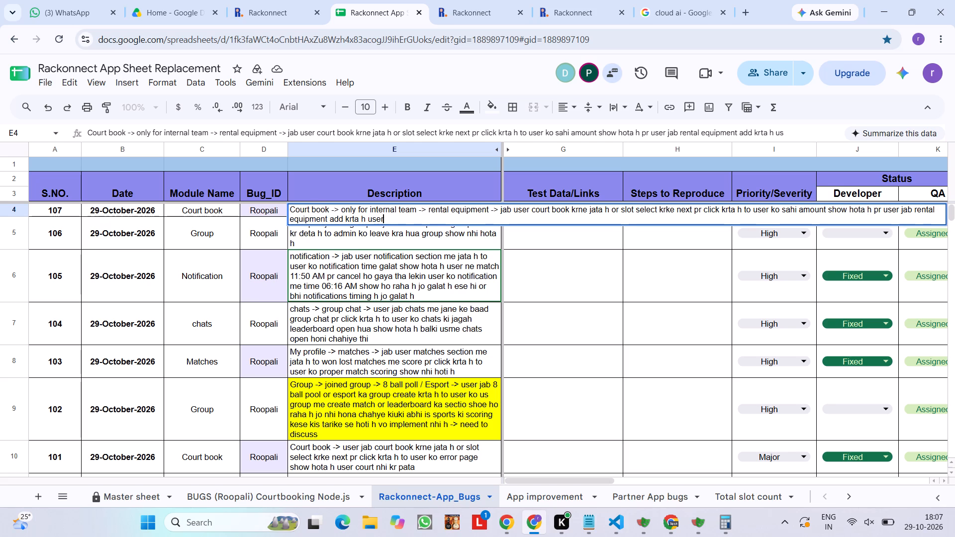
{"action": "key", "text": "space"}
{"action": "type", "text": "ne"}
{"action": "key", "text": "space"}
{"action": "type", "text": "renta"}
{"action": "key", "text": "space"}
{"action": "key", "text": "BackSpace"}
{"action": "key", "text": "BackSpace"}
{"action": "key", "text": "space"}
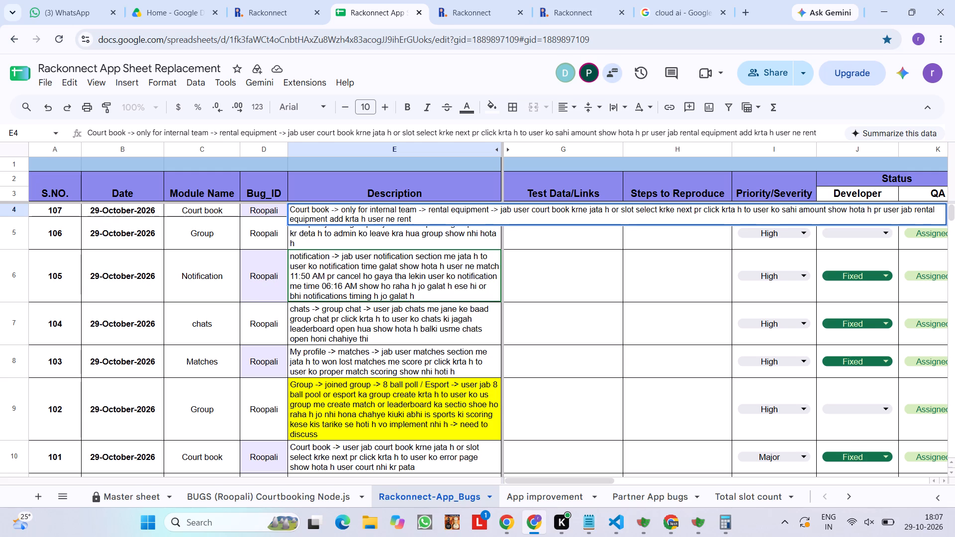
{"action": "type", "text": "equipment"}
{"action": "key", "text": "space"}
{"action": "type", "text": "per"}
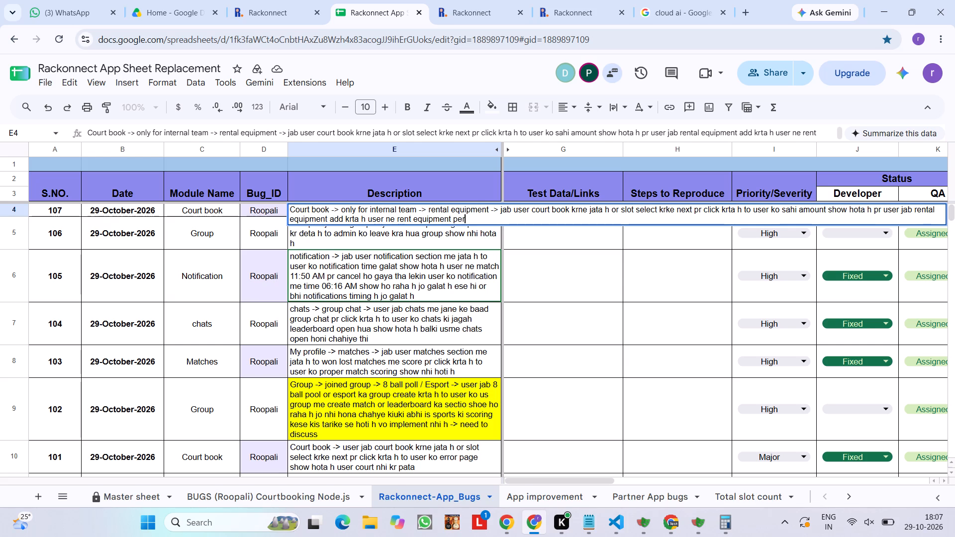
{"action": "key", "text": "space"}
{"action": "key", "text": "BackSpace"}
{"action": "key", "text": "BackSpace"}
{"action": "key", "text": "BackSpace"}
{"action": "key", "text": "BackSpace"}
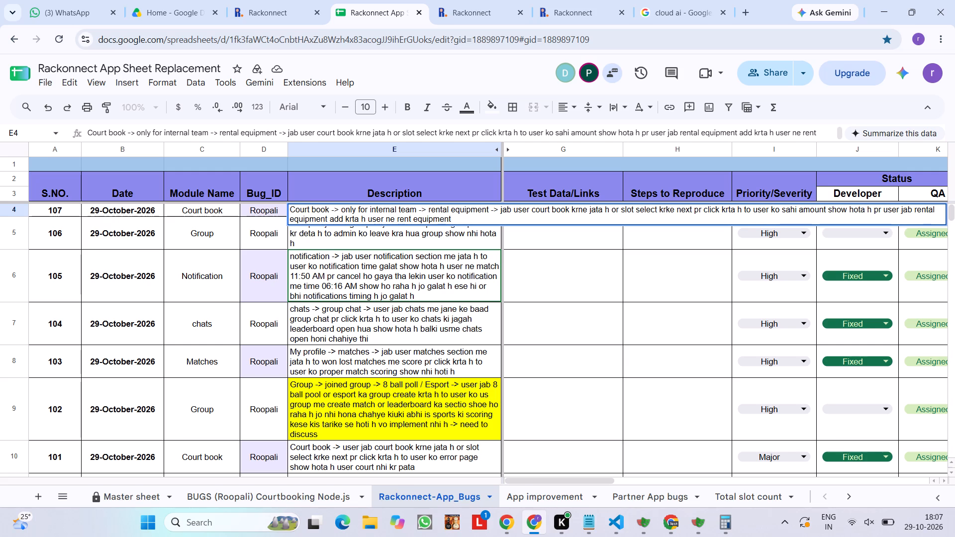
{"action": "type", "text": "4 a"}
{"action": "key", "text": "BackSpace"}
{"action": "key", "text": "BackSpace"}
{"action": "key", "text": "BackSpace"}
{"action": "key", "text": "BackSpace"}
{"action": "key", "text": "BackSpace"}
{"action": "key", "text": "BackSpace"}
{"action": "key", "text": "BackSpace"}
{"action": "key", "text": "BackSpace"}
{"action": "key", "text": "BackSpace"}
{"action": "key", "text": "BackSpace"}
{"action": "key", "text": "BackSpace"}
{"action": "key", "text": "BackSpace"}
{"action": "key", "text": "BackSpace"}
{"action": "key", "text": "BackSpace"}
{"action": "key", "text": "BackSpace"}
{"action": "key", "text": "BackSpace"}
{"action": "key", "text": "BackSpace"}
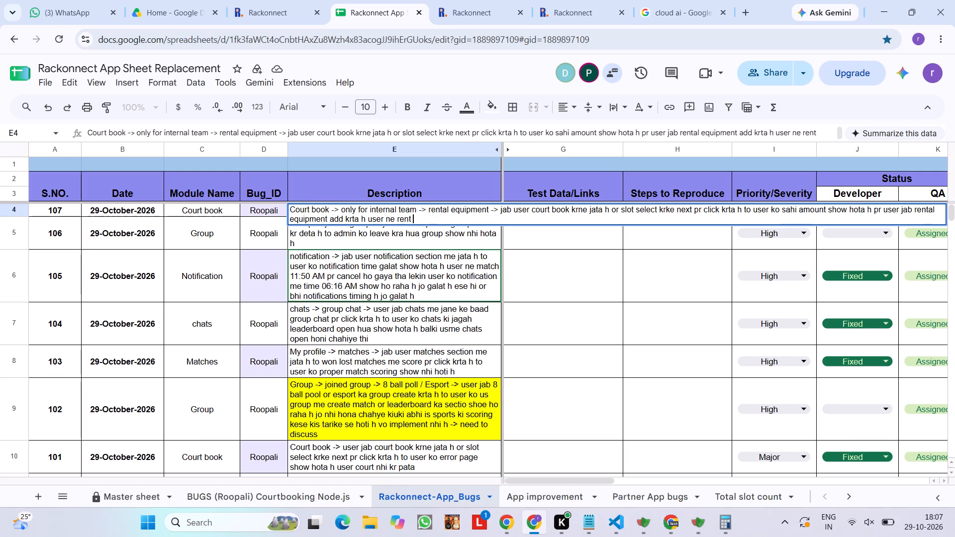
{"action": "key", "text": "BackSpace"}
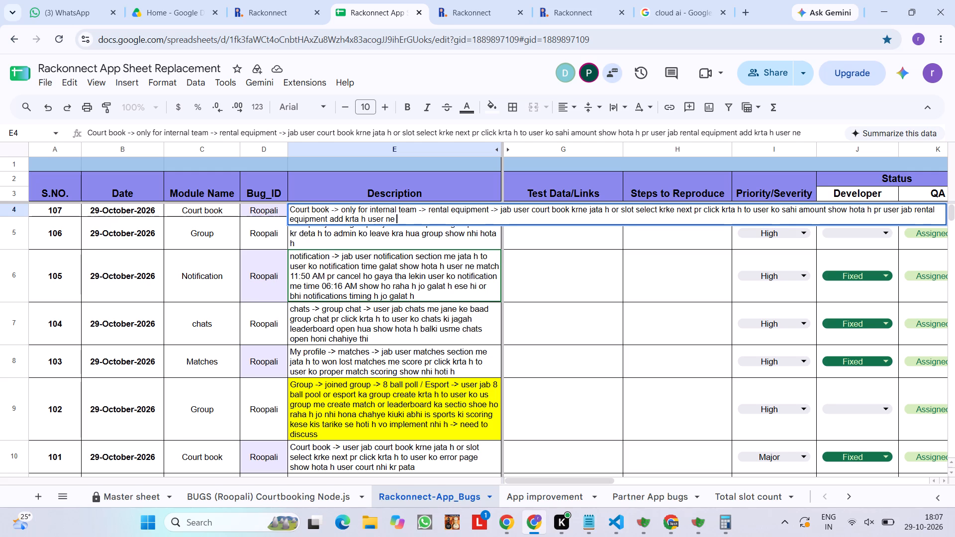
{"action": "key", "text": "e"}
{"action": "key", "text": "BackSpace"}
Replace the trailing "user ne" in the bug 107 description with "to equipment price - 2".
{"action": "key", "text": "BackSpace"}
{"action": "key", "text": "BackSpace"}
{"action": "key", "text": "BackSpace"}
{"action": "key", "text": "BackSpace"}
{"action": "key", "text": "BackSpace"}
{"action": "key", "text": "BackSpace"}
{"action": "key", "text": "BackSpace"}
{"action": "key", "text": "BackSpace"}
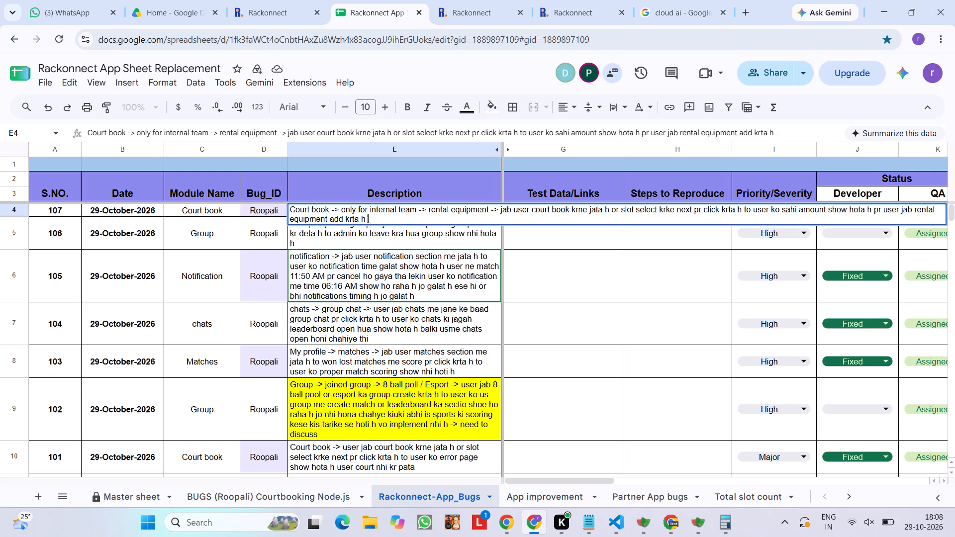
{"action": "type", "text": "to equpment"}
{"action": "key", "text": "space"}
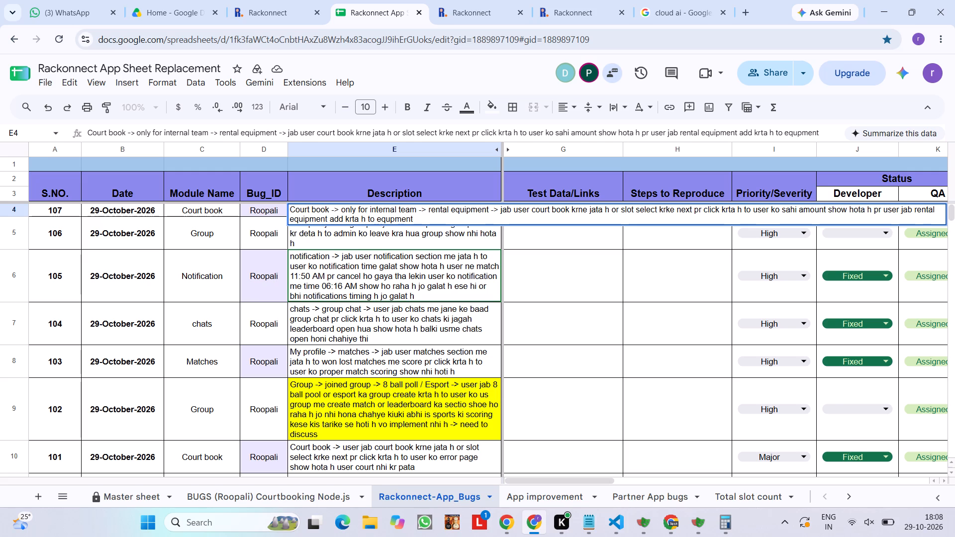
{"action": "key", "text": "BackSpace"}
{"action": "key", "text": "BackSpace"}
{"action": "key", "text": "BackSpace"}
{"action": "key", "text": "BackSpace"}
{"action": "key", "text": "BackSpace"}
{"action": "key", "text": "BackSpace"}
{"action": "type", "text": "ipment"}
{"action": "key", "text": "space"}
{"action": "type", "text": "price"}
{"action": "key", "text": "space"}
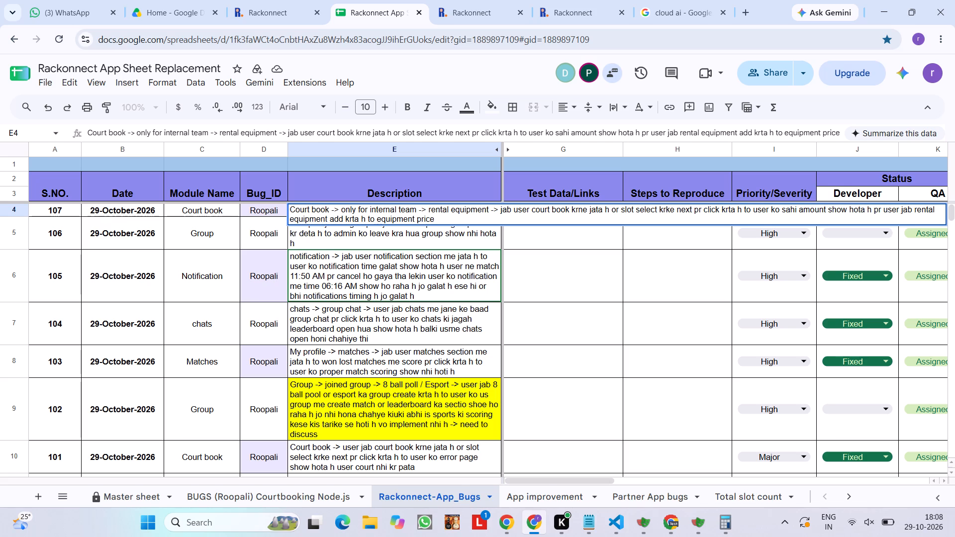
{"action": "type", "text": "-"}
{"action": "key", "text": "space"}
{"action": "type", "text": "2"}
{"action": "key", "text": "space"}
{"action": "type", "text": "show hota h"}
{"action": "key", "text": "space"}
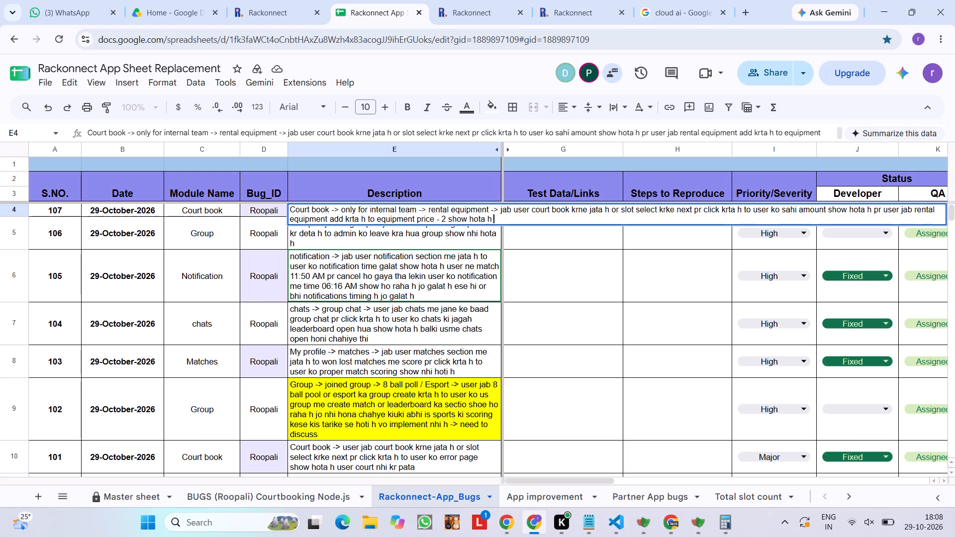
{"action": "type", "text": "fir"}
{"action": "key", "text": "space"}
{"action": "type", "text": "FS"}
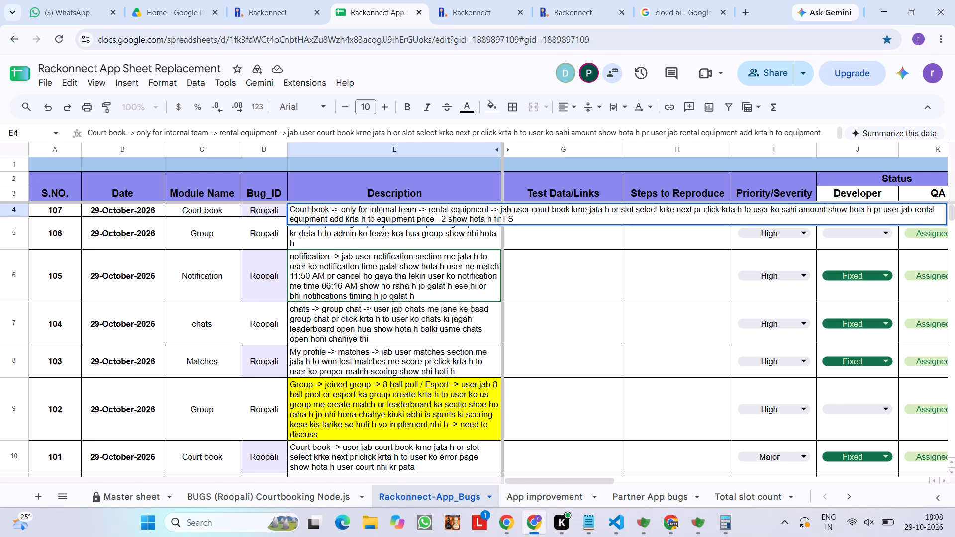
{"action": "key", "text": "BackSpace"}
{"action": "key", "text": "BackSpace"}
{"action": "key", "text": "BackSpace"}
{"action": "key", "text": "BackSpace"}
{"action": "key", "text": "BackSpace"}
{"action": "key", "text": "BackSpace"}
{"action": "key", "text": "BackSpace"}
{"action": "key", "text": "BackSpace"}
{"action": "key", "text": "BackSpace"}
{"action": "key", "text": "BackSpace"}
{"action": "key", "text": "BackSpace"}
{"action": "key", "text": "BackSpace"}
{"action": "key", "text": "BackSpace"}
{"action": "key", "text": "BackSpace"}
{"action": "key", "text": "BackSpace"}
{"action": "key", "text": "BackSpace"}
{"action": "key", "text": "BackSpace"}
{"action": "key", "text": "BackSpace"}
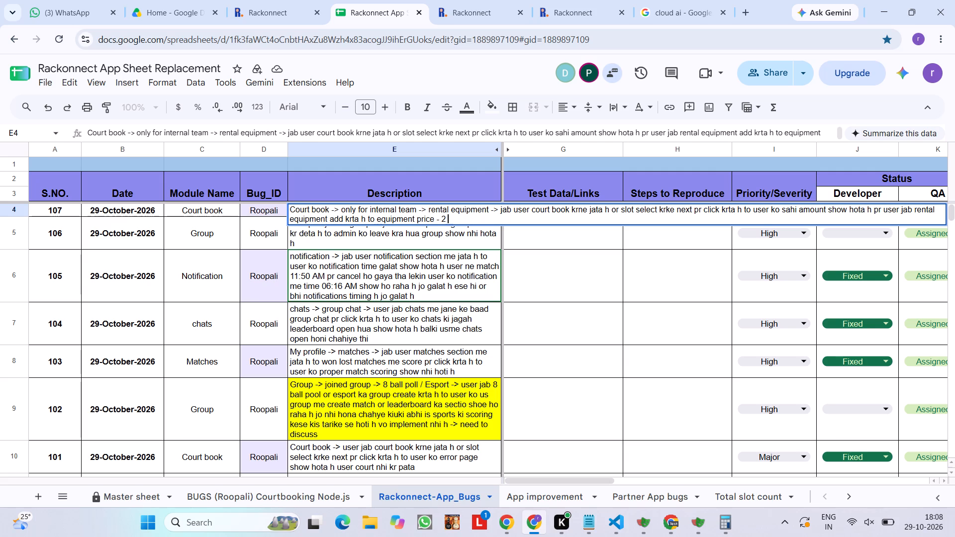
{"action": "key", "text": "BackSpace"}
Add ", GST - 0.36" after the equipment price in the bug 107 description.
{"action": "type", "text": ","}
{"action": "key", "text": "space"}
{"action": "type", "text": "GST"}
{"action": "key", "text": "space"}
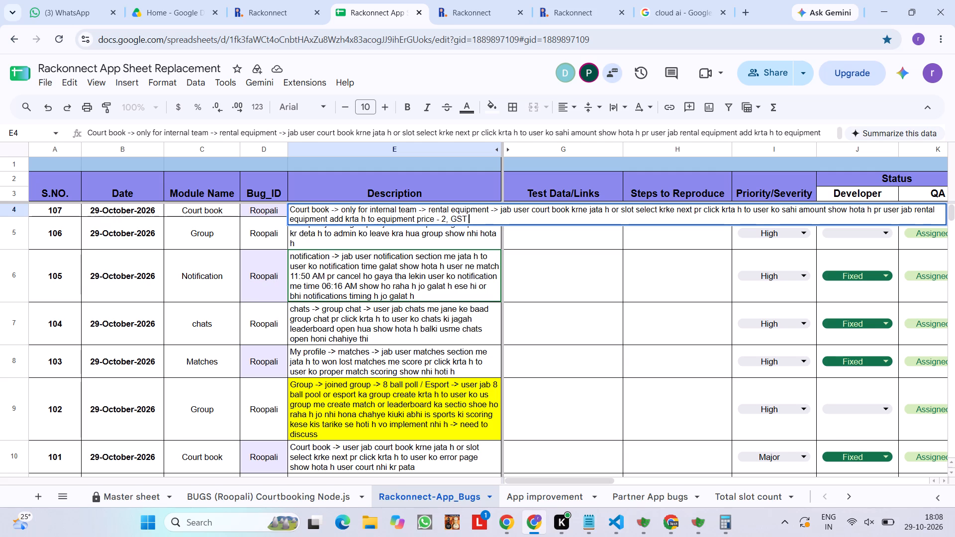
{"action": "type", "text": "-"}
{"action": "key", "text": "space"}
{"action": "key", "text": "0"}
{"action": "type", "text": ".36"}
{"action": "key", "text": "space"}
Continue the bug 107 description with "or total amount - 2.36 pr".
{"action": "type", "text": "or total"}
{"action": "key", "text": "space"}
{"action": "key", "text": "m"}
{"action": "key", "text": "BackSpace"}
{"action": "key", "text": "a"}
{"action": "key", "text": "BackSpace"}
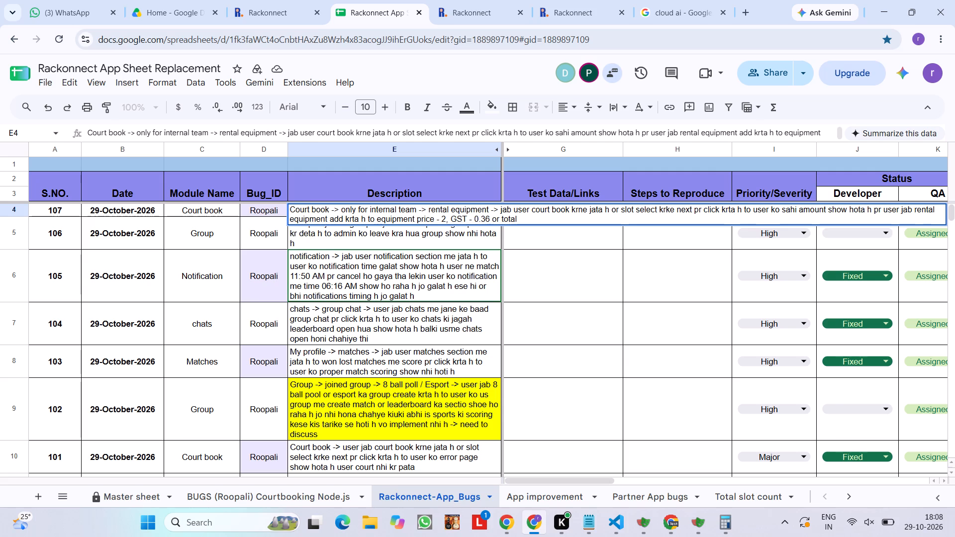
{"action": "type", "text": "amount -"}
{"action": "key", "text": "space"}
{"action": "type", "text": "2.36"}
{"action": "key", "text": "space"}
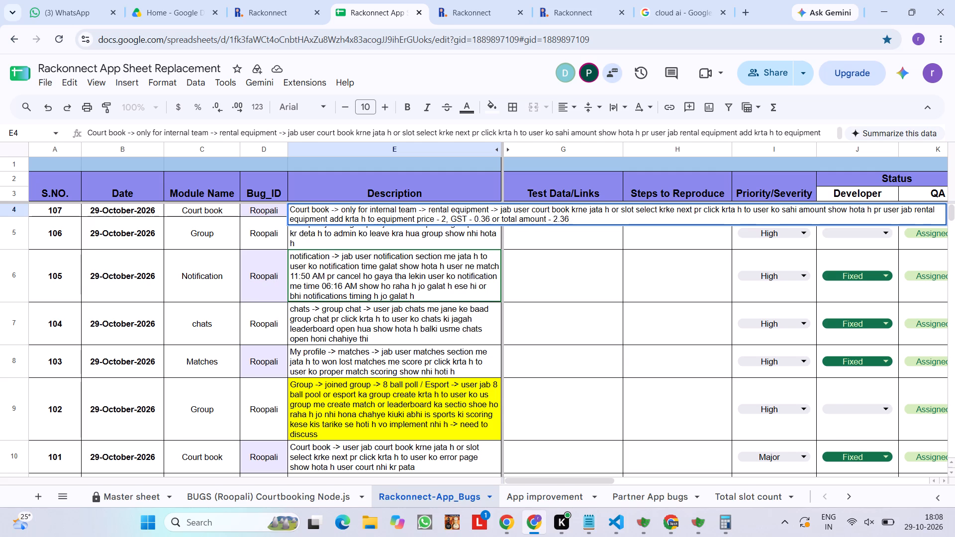
{"action": "type", "text": "pr"}
{"action": "key", "text": "space"}
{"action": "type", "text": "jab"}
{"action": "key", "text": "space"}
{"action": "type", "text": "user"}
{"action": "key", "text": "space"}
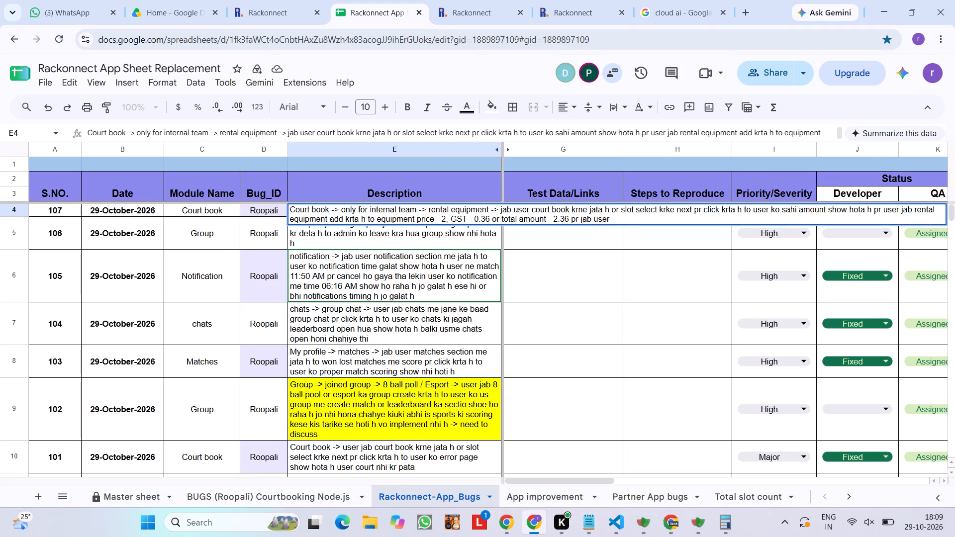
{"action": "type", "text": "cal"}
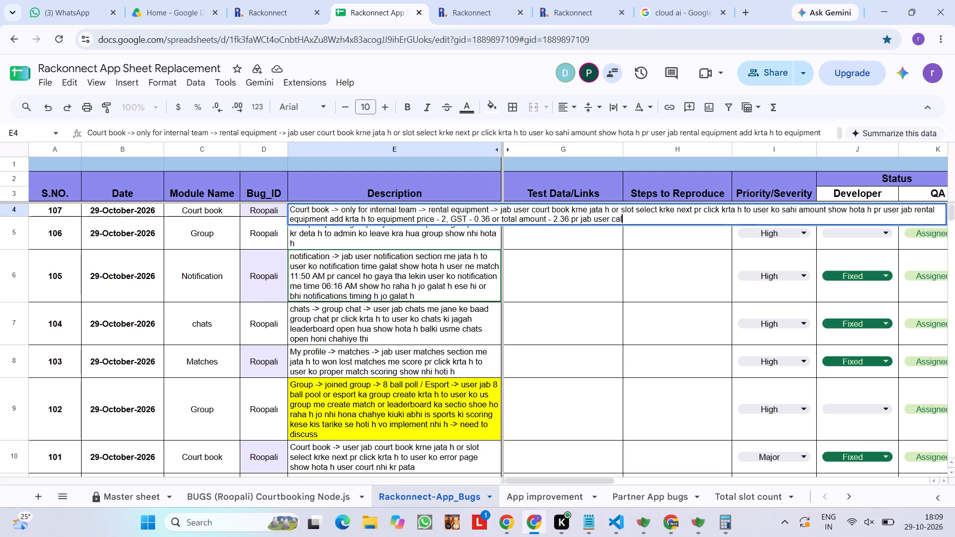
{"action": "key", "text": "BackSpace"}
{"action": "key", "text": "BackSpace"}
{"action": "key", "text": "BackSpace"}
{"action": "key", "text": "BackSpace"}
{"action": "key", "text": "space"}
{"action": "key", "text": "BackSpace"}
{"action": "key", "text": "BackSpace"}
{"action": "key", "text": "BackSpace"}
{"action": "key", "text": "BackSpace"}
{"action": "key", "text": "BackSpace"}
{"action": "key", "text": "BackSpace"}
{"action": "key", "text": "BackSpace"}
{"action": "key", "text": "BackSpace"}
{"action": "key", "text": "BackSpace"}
Replace the trailing "pr" in the bug 107 description with "show hota h to user ko".
{"action": "key", "text": "BackSpace"}
{"action": "key", "text": "BackSpace"}
{"action": "key", "text": "BackSpace"}
{"action": "type", "text": "sho"}
{"action": "key", "text": "BackSpace"}
{"action": "key", "text": "BackSpace"}
{"action": "key", "text": "BackSpace"}
{"action": "type", "text": "show hota h to user k"}
{"action": "type", "text": "o"}
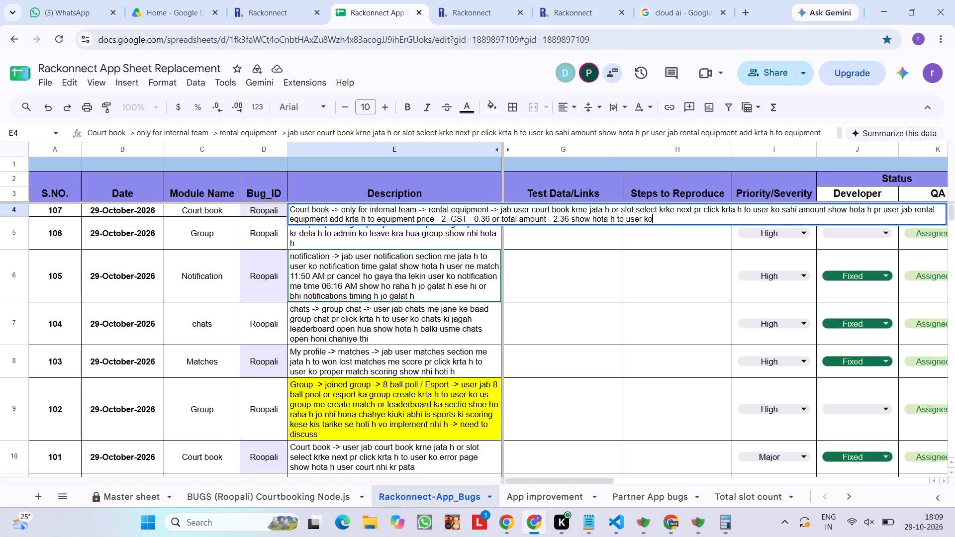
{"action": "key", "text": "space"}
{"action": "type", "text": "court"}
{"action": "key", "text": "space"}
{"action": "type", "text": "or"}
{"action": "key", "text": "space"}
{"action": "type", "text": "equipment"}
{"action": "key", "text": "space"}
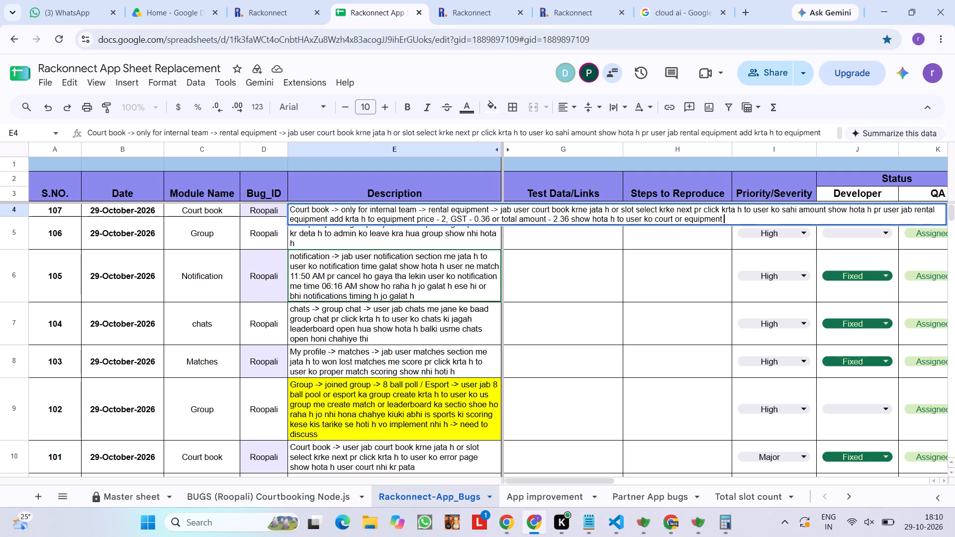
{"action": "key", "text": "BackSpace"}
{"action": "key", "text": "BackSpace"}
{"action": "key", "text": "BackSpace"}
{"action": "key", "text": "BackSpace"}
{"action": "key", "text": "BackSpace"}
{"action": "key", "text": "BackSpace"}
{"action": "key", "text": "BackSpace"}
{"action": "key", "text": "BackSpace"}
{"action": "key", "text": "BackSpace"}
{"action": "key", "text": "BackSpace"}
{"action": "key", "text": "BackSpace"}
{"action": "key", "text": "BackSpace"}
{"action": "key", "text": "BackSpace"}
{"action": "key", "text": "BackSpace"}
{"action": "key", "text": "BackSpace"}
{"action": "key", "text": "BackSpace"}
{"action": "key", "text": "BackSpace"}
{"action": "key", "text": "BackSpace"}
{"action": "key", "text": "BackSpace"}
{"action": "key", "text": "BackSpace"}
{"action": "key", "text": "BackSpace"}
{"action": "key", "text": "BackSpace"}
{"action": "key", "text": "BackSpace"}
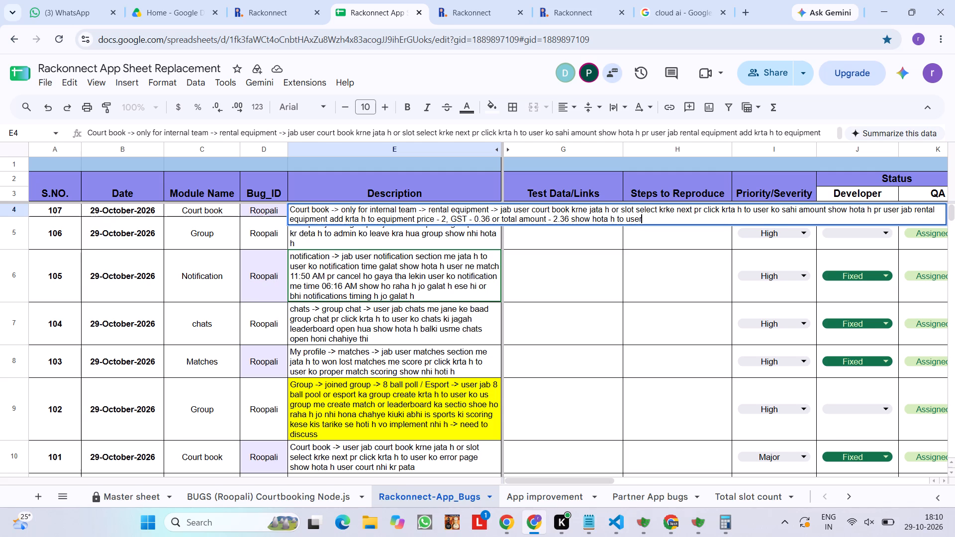
Continue the bug 107 description after "to user" with "ko final 5.41 show ho raha h jo galat h".
{"action": "key", "text": "space"}
{"action": "type", "text": "ko final"}
{"action": "key", "text": "space"}
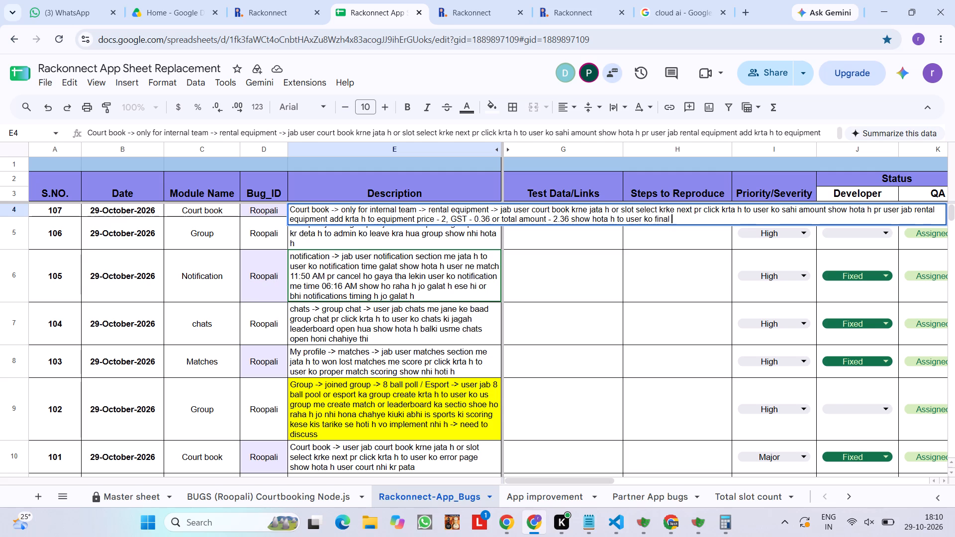
{"action": "type", "text": "5.41 show ho"}
{"action": "key", "text": "space"}
{"action": "type", "text": "raha h jo"}
{"action": "key", "text": "space"}
{"action": "type", "text": "galat h"}
{"action": "key", "text": "space"}
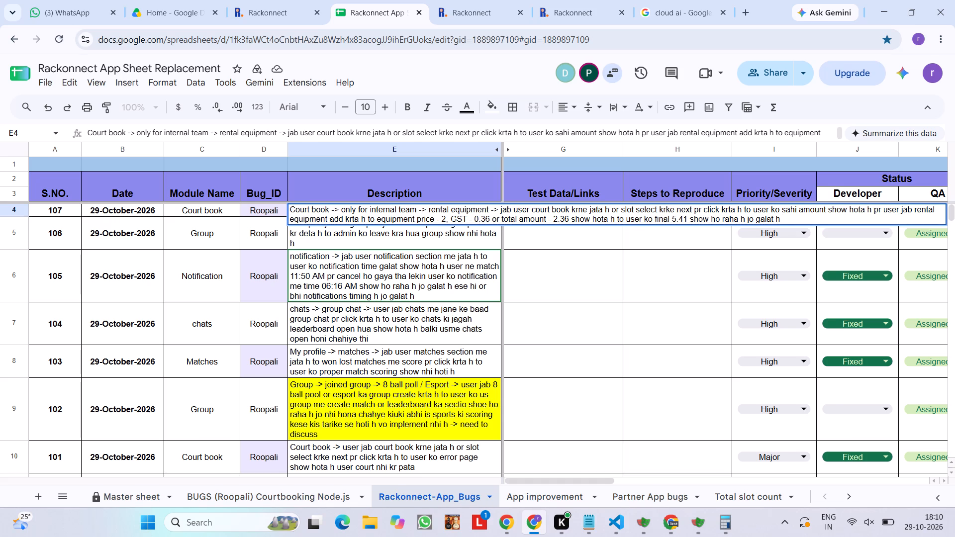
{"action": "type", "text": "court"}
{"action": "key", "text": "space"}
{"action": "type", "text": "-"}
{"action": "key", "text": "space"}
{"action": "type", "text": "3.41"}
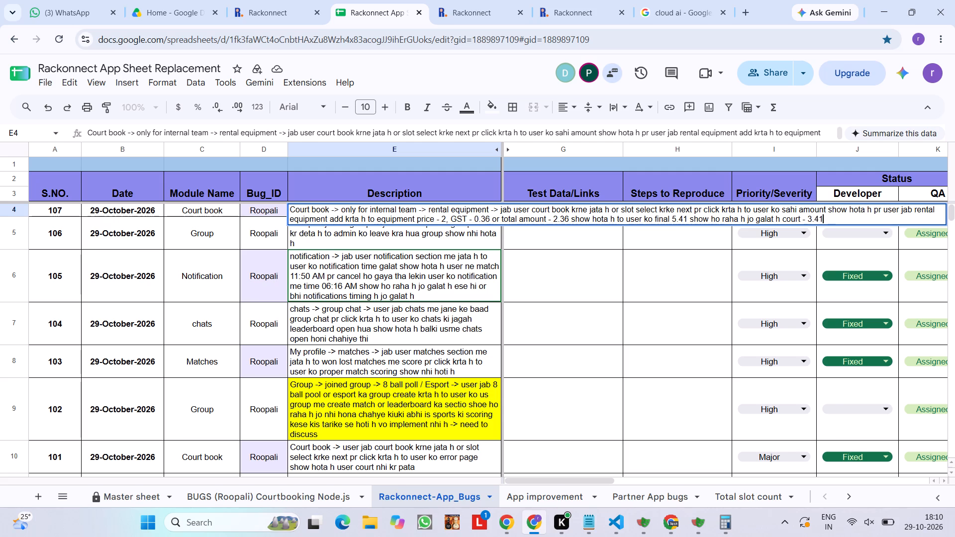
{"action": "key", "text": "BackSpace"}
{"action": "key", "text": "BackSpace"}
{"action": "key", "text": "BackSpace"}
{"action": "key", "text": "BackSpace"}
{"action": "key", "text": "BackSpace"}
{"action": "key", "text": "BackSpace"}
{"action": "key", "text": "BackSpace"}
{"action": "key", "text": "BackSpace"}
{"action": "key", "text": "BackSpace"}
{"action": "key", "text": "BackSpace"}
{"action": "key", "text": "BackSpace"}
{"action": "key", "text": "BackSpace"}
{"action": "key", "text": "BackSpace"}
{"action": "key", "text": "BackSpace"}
Save the bug 107 description ending at "jo galat".
{"action": "key", "text": "ctrl+s"}
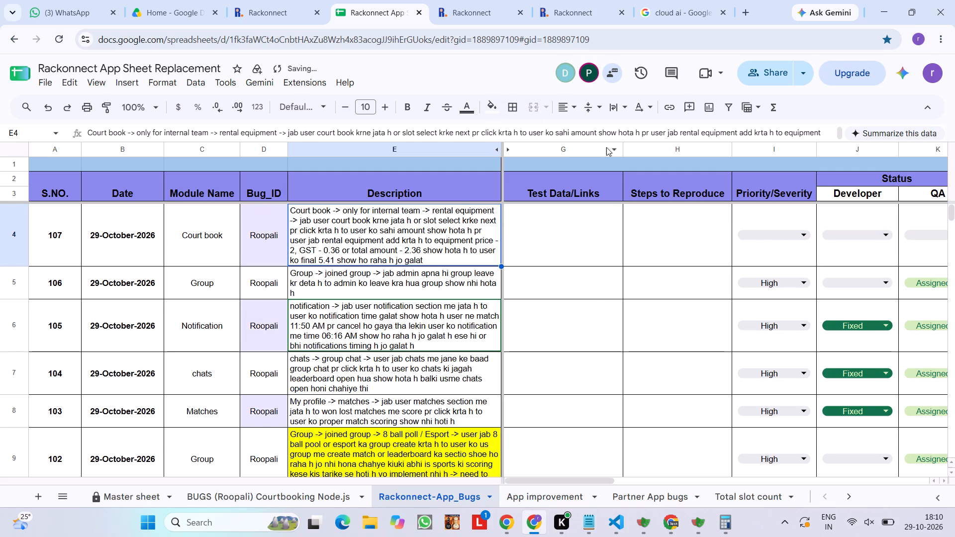
Append "show hota h jab user proceed to pay pr click krta h to user ko" to the bug 107 description.
{"action": "scroll", "coordinate": [594, 306], "scroll_direction": "up", "scroll_amount": 3}
{"action": "double_click", "coordinate": [430, 245]}
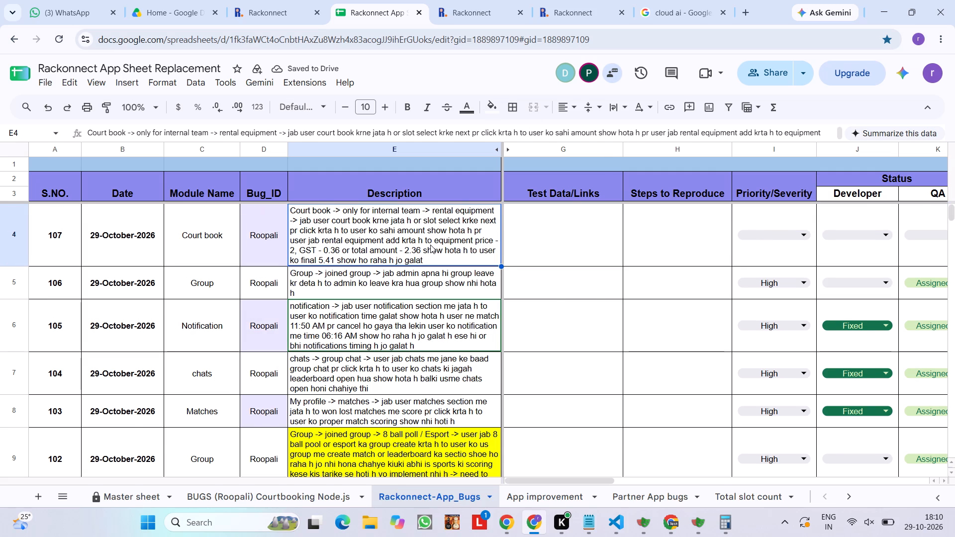
{"action": "type", "text": "show hota h"}
{"action": "key", "text": "space"}
{"action": "type", "text": "jab user"}
{"action": "key", "text": "space"}
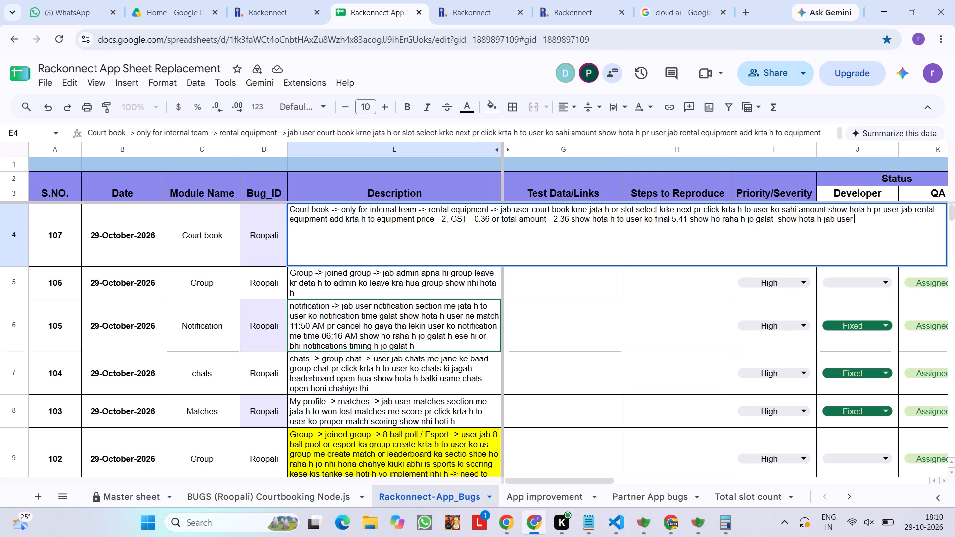
{"action": "type", "text": "procc"}
{"action": "key", "text": "BackSpace"}
{"action": "type", "text": "eed to pay pr clcik"}
{"action": "key", "text": "space"}
{"action": "key", "text": "BackSpace"}
{"action": "key", "text": "BackSpace"}
{"action": "key", "text": "BackSpace"}
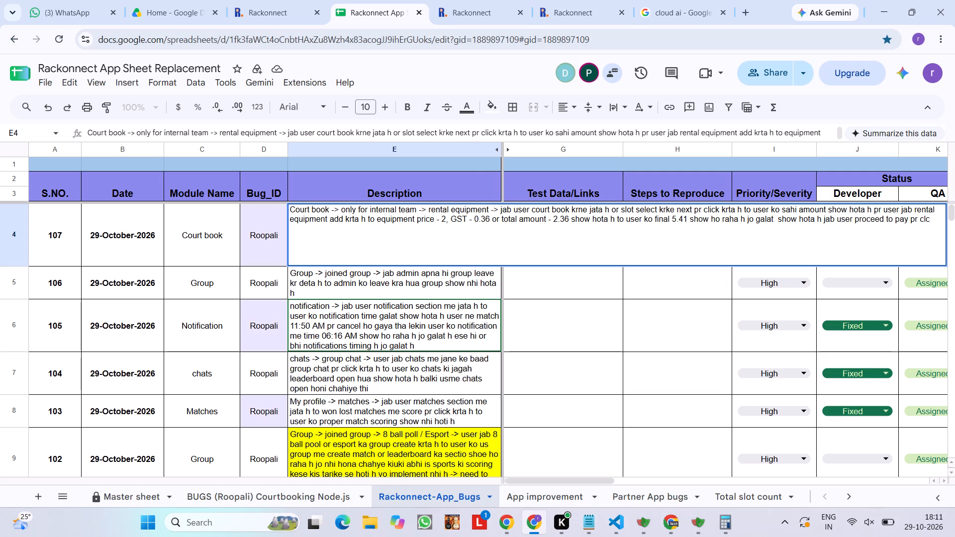
{"action": "key", "text": "BackSpace"}
{"action": "type", "text": "ick krts"}
{"action": "key", "text": "BackSpace"}
{"action": "type", "text": "a h to user ko"}
{"action": "key", "text": "space"}
Finish the bug 107 description with "payu page pr 5.77 amount show hota h jo sahi h".
{"action": "type", "text": "[ayu"}
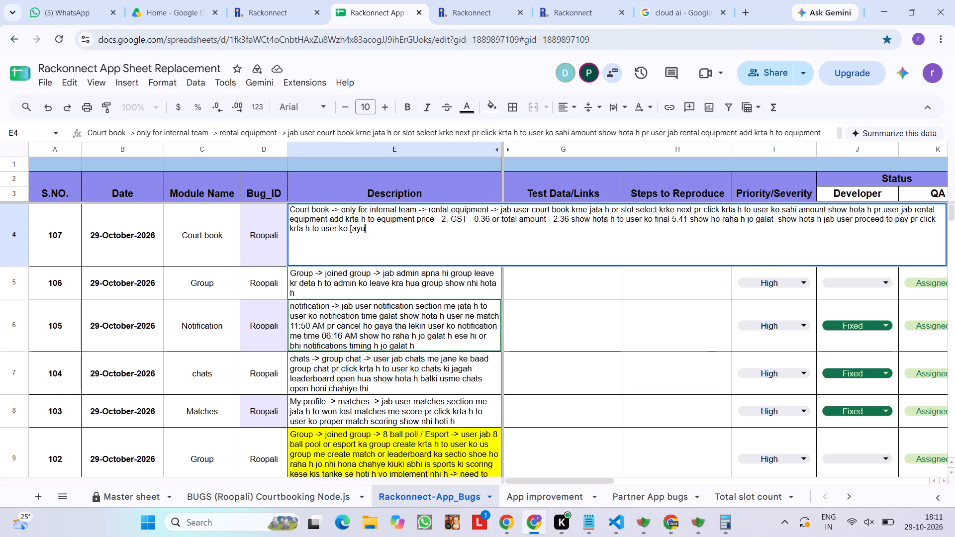
{"action": "key", "text": "space"}
{"action": "key", "text": "BackSpace"}
{"action": "key", "text": "BackSpace"}
{"action": "key", "text": "BackSpace"}
{"action": "key", "text": "BackSpace"}
{"action": "key", "text": "BackSpace"}
{"action": "type", "text": "payu pa"}
{"action": "type", "text": "ge pr"}
{"action": "key", "text": "space"}
{"action": "type", "text": "5.77n"}
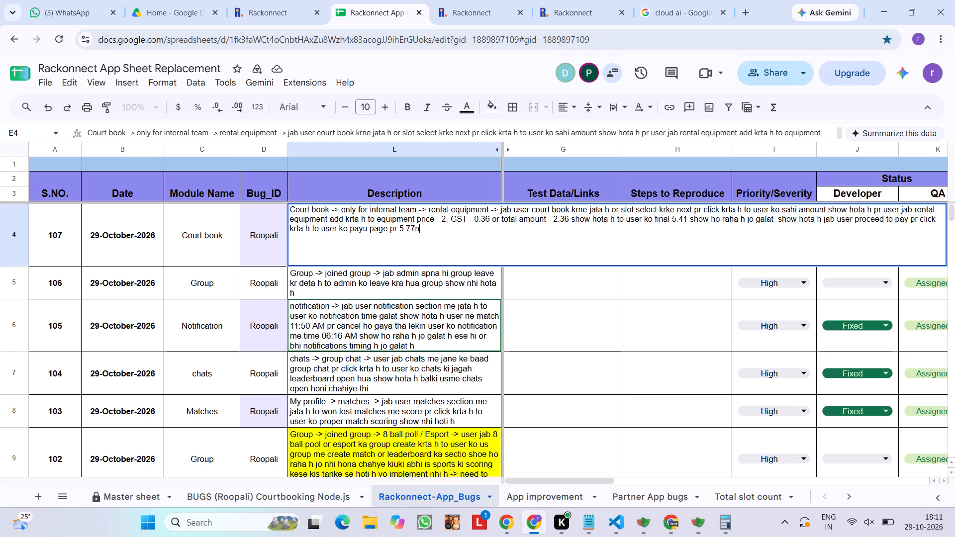
{"action": "key", "text": "BackSpace"}
{"action": "key", "text": "space"}
{"action": "type", "text": "ami"}
{"action": "key", "text": "BackSpace"}
{"action": "type", "text": "ount show hota h jo sahi h"}
{"action": "key", "text": "space"}
{"action": "key", "text": "Return"}
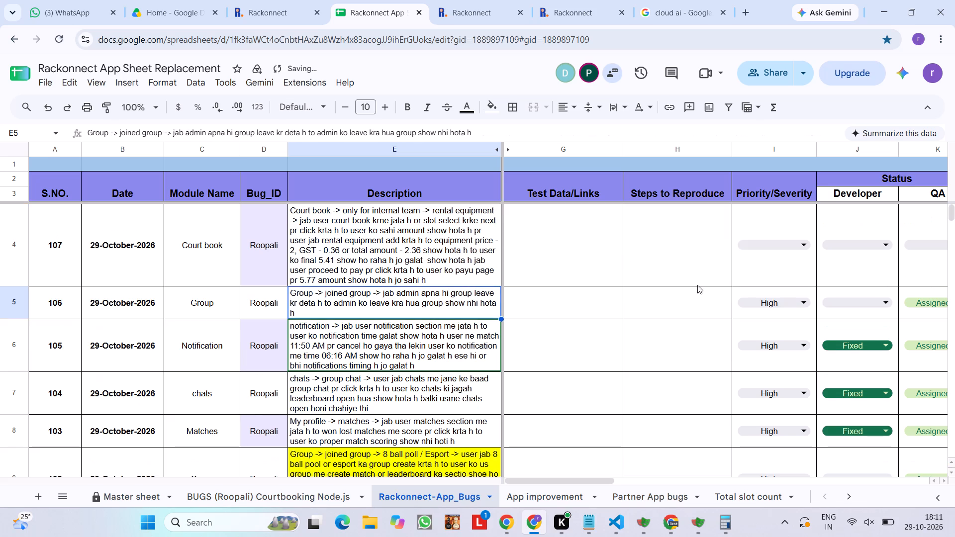
Set the Priority/Severity of bug 107 to Major.
{"action": "left_click", "coordinate": [753, 238]}
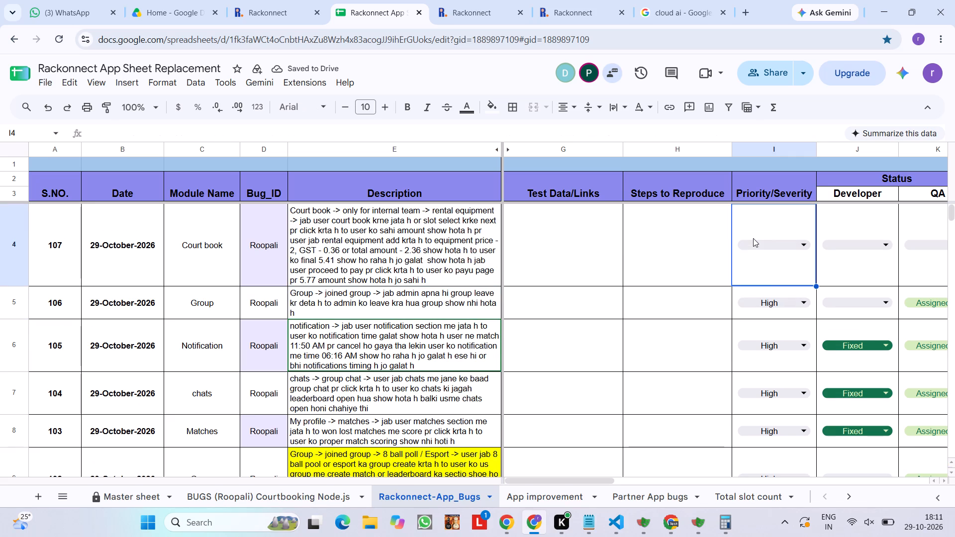
{"action": "left_click", "coordinate": [769, 247]}
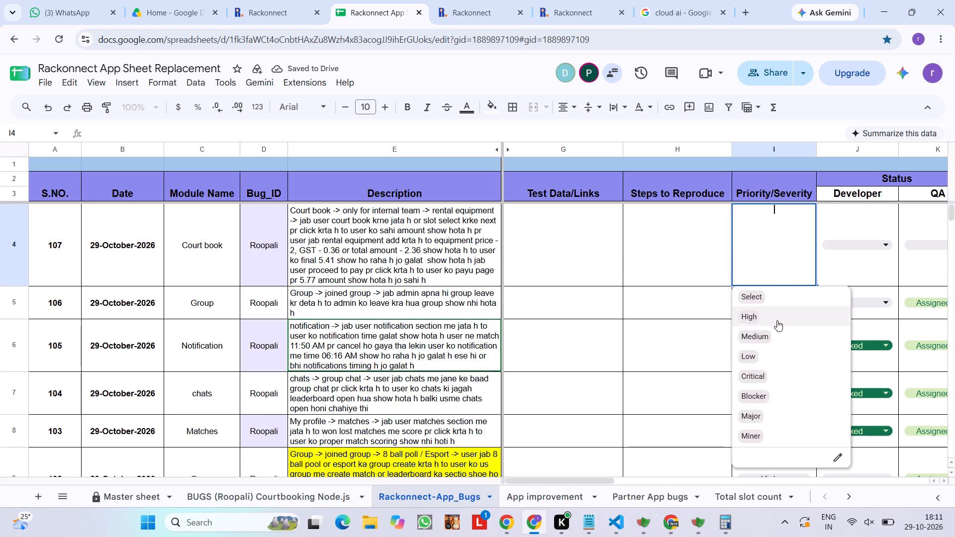
{"action": "left_click", "coordinate": [766, 417]}
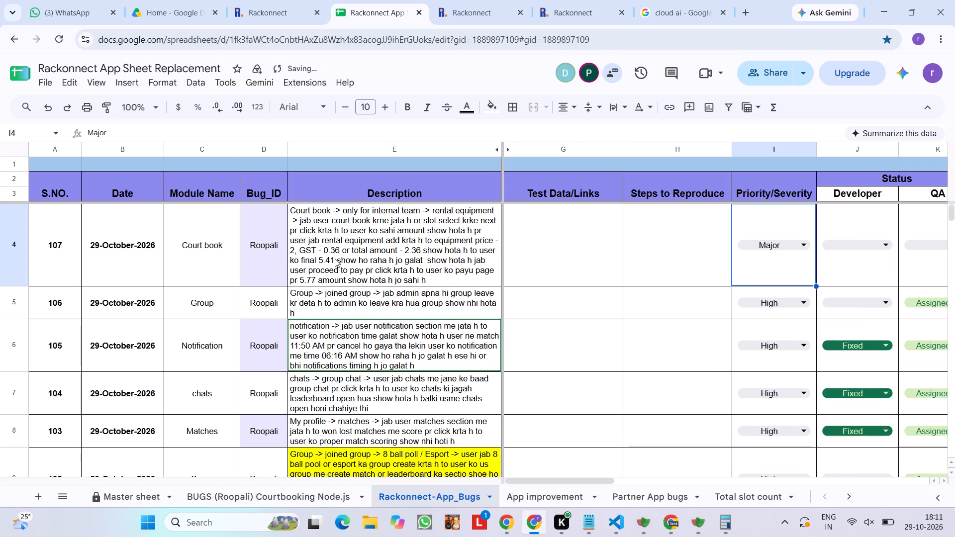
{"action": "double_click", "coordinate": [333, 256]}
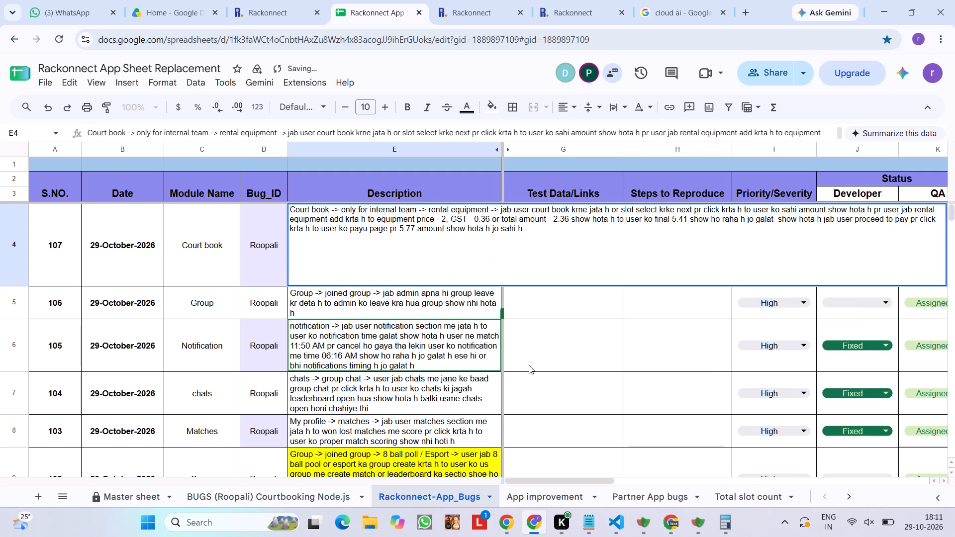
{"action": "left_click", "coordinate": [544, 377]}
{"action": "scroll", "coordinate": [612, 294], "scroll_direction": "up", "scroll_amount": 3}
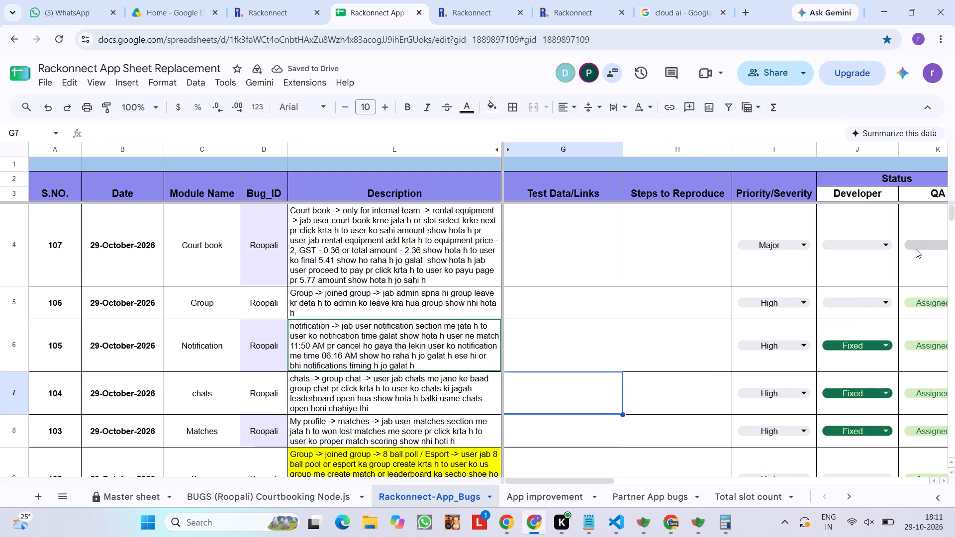
Set the QA status of bug 107 to Assigned.
{"action": "left_click", "coordinate": [917, 249]}
{"action": "left_click", "coordinate": [906, 321]}
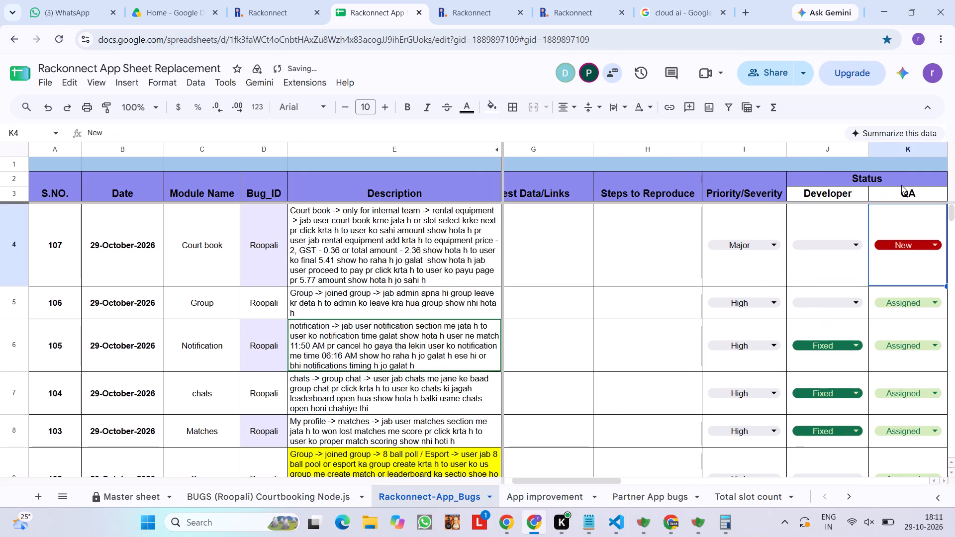
{"action": "left_click", "coordinate": [912, 246]}
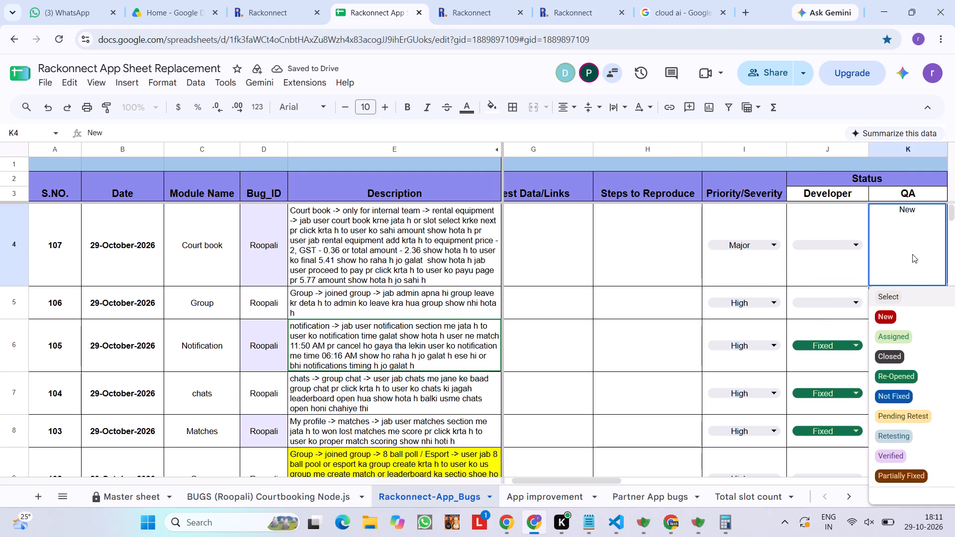
{"action": "left_click", "coordinate": [907, 337]}
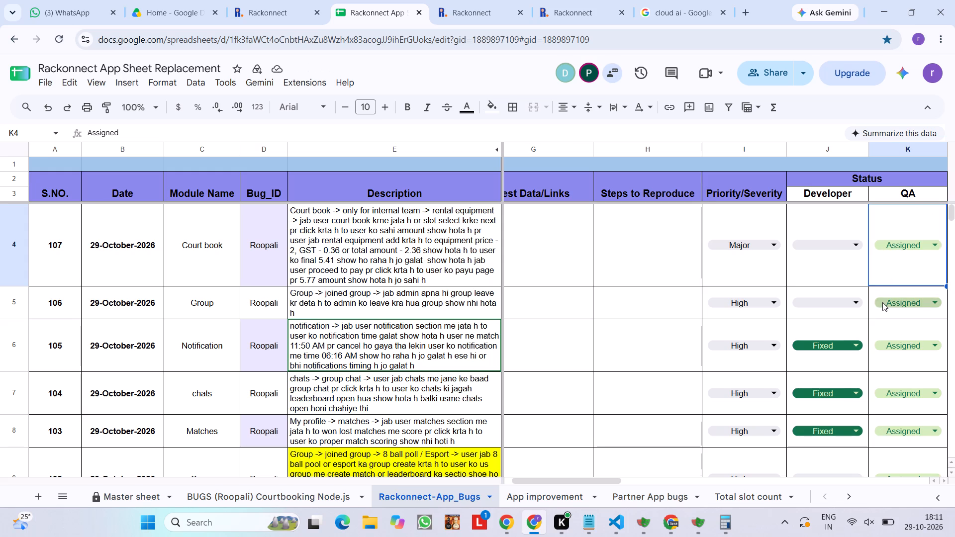
Set the Dev/Live environment of bug 107 to Dev.
{"action": "scroll", "coordinate": [882, 302], "scroll_direction": "left", "scroll_amount": 5}
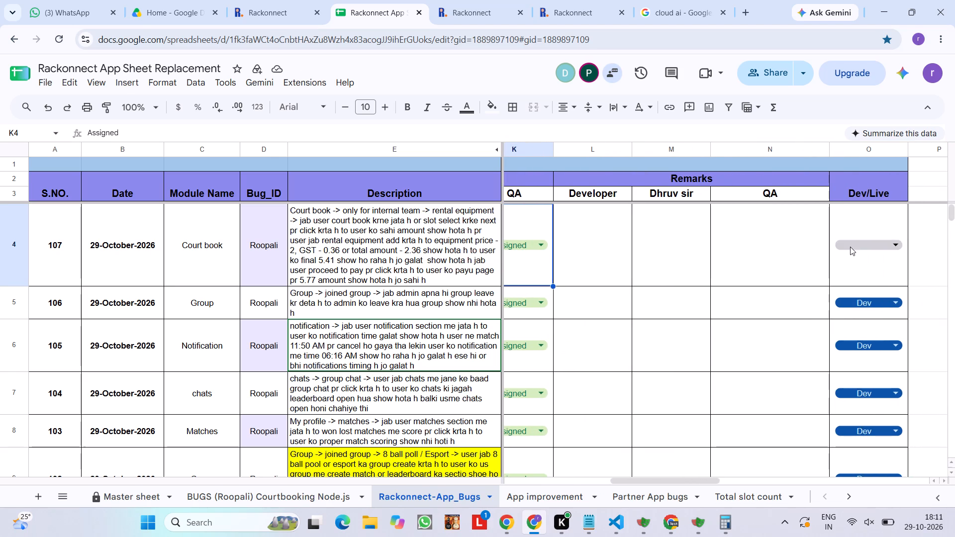
{"action": "left_click", "coordinate": [850, 247]}
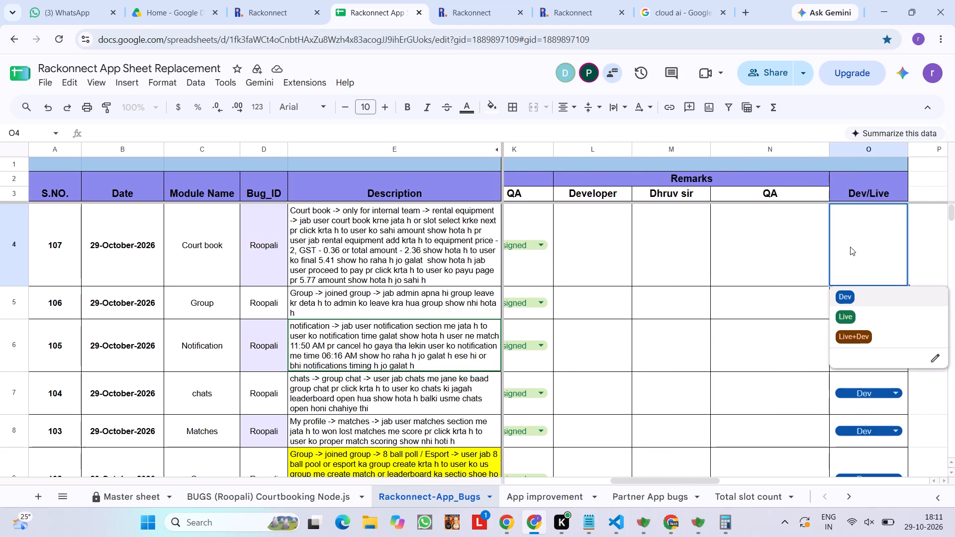
{"action": "left_click", "coordinate": [852, 302]}
Insert two new rows above the bug 107 row.
{"action": "scroll", "coordinate": [616, 279], "scroll_direction": "right", "scroll_amount": 8}
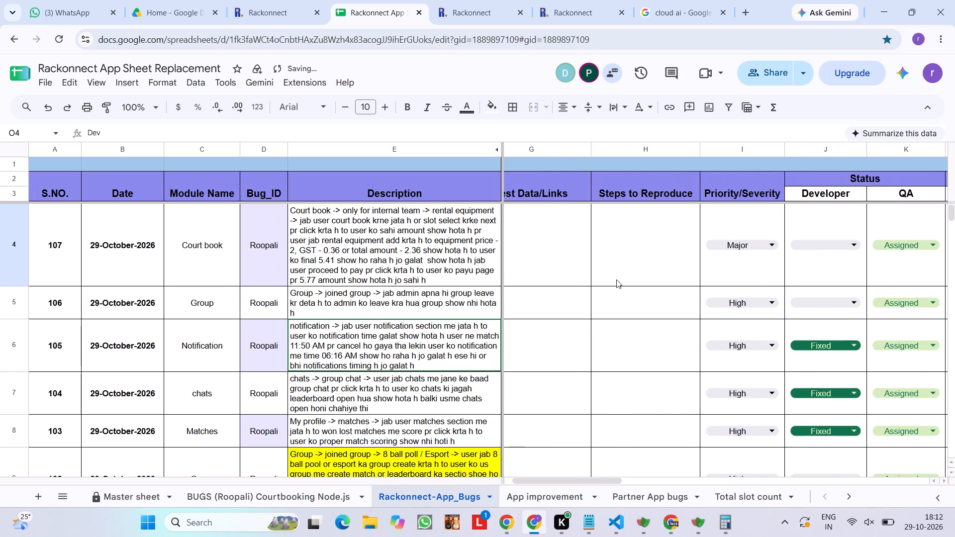
{"action": "scroll", "coordinate": [616, 279], "scroll_direction": "right", "scroll_amount": 2}
{"action": "scroll", "coordinate": [616, 279], "scroll_direction": "up", "scroll_amount": 3}
{"action": "left_click_drag", "start_coordinate": [2, 258], "coordinate": [12, 302]}
{"action": "right_click", "coordinate": [12, 302]}
{"action": "left_click", "coordinate": [117, 282]}
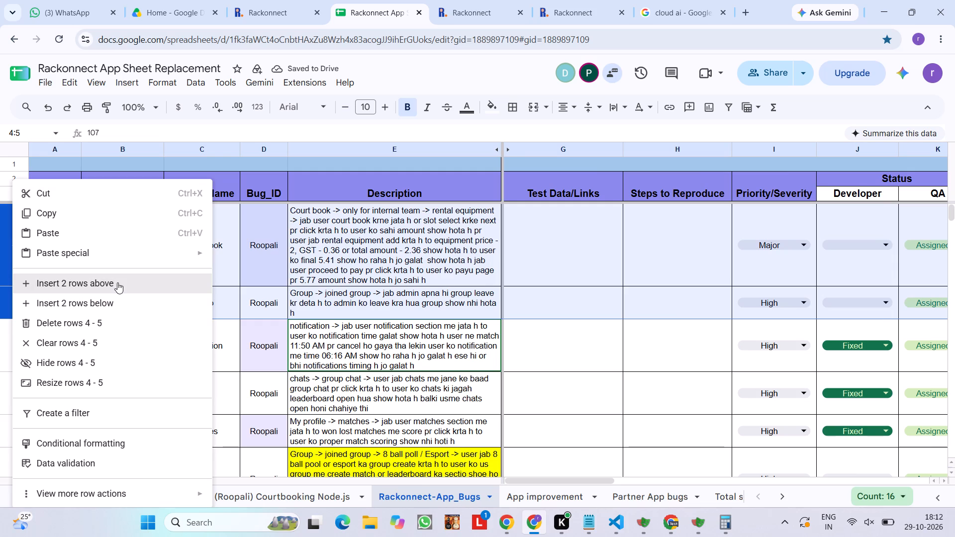
Number the two new rows in the S.NO. column, 108 directly above bug 107 and 109 above that.
{"action": "left_click", "coordinate": [64, 225]}
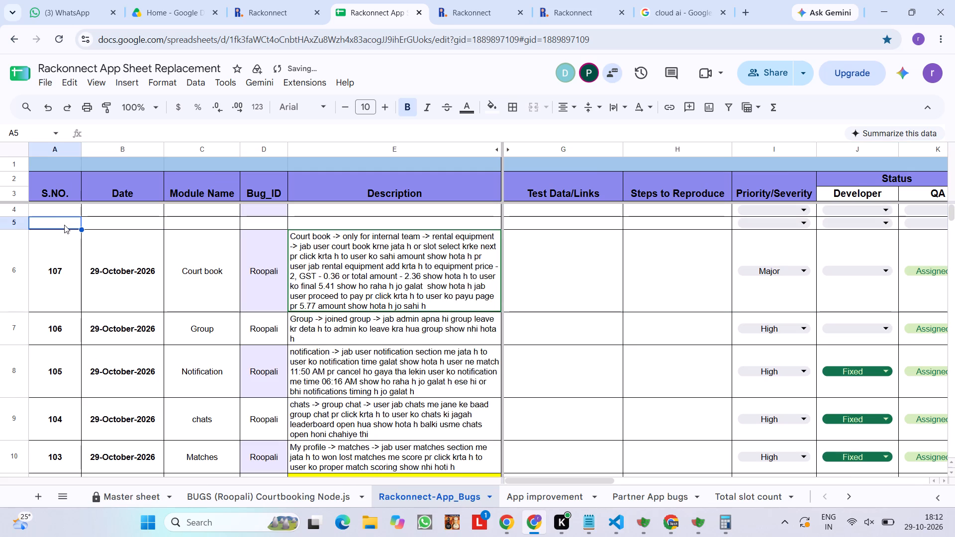
{"action": "type", "text": "108"}
{"action": "key", "text": "Up"}
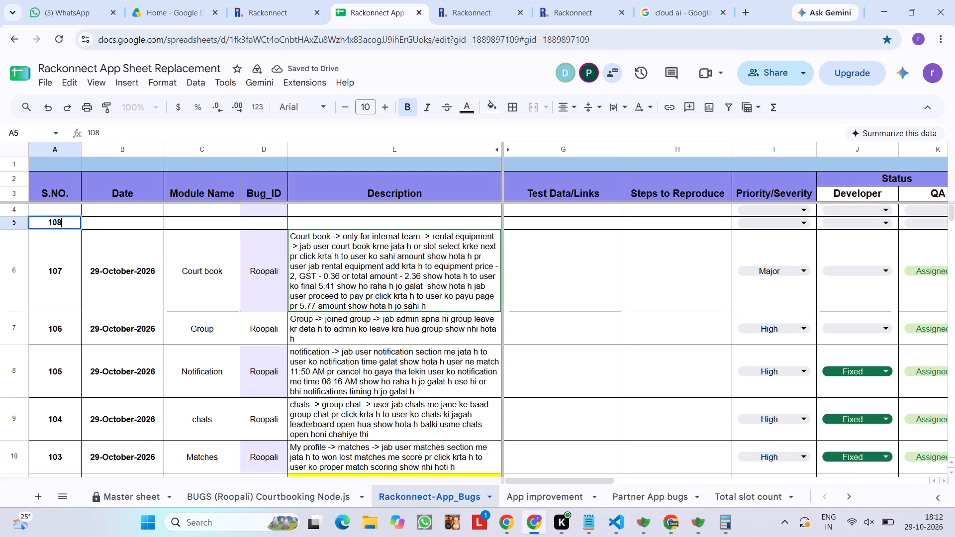
{"action": "type", "text": "109"}
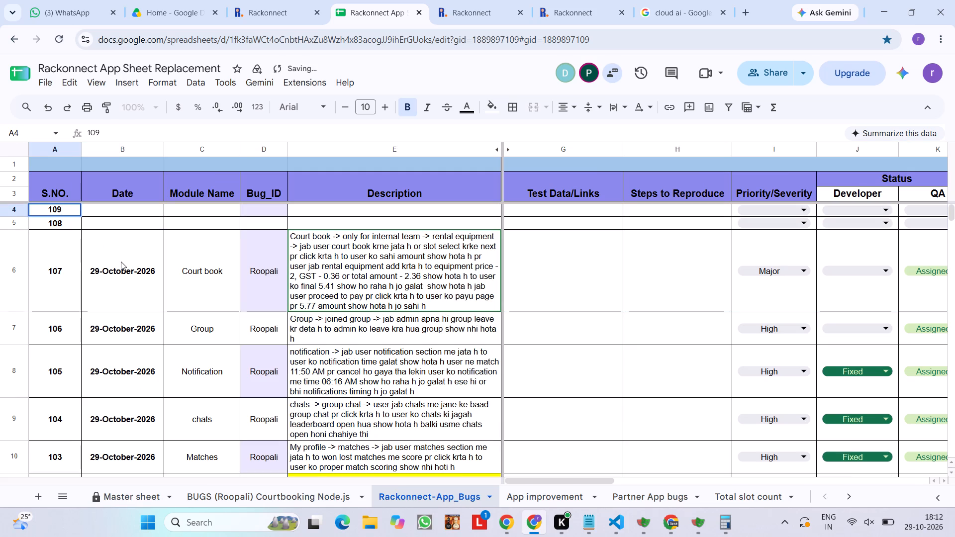
Copy bug 107's date, 29-October-2026, into the Date cells of rows 108 and 109.
{"action": "left_click", "coordinate": [121, 262]}
{"action": "key", "text": "ctrl+c"}
{"action": "left_click_drag", "start_coordinate": [121, 211], "coordinate": [124, 225]}
{"action": "key", "text": "ctrl+v"}
Select the Module Name cell of bug 108.
{"action": "left_click", "coordinate": [216, 221]}
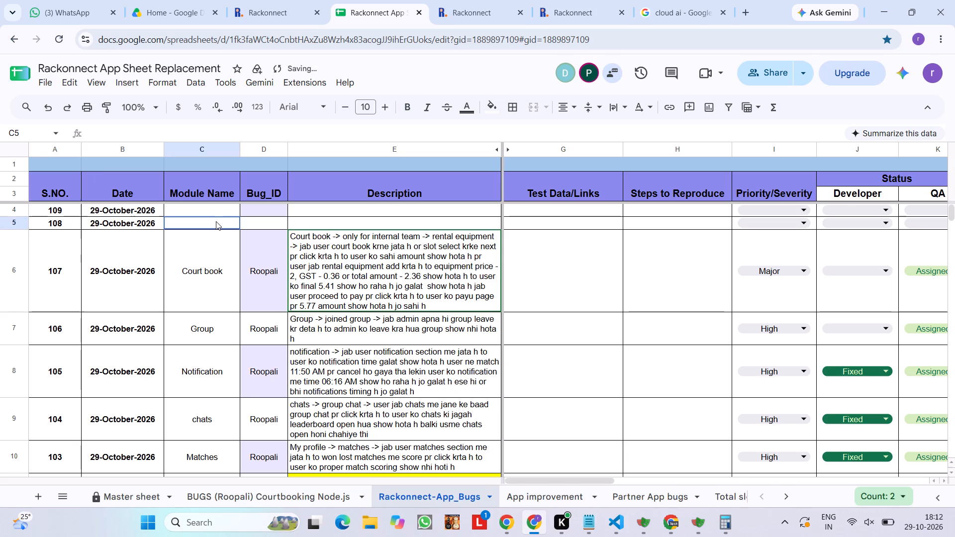
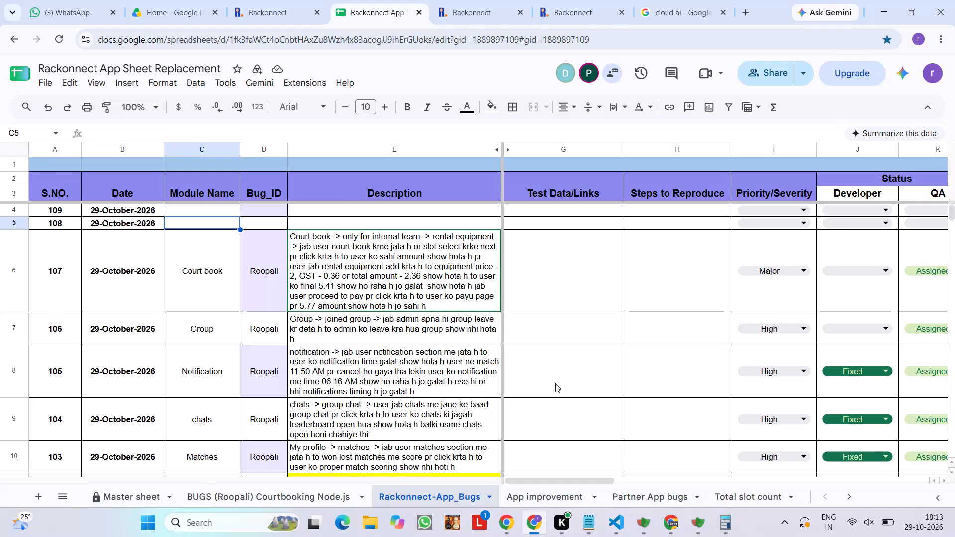
Set the QA status of bug 85, the court book promo discount bug, to Verified.
{"action": "scroll", "coordinate": [555, 383], "scroll_direction": "down", "scroll_amount": 3}
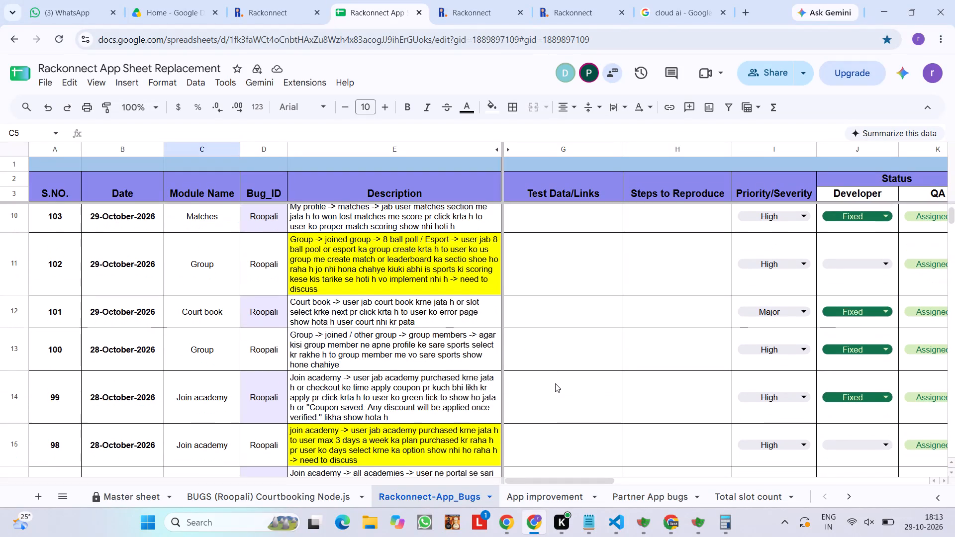
{"action": "scroll", "coordinate": [555, 383], "scroll_direction": "down", "scroll_amount": 3}
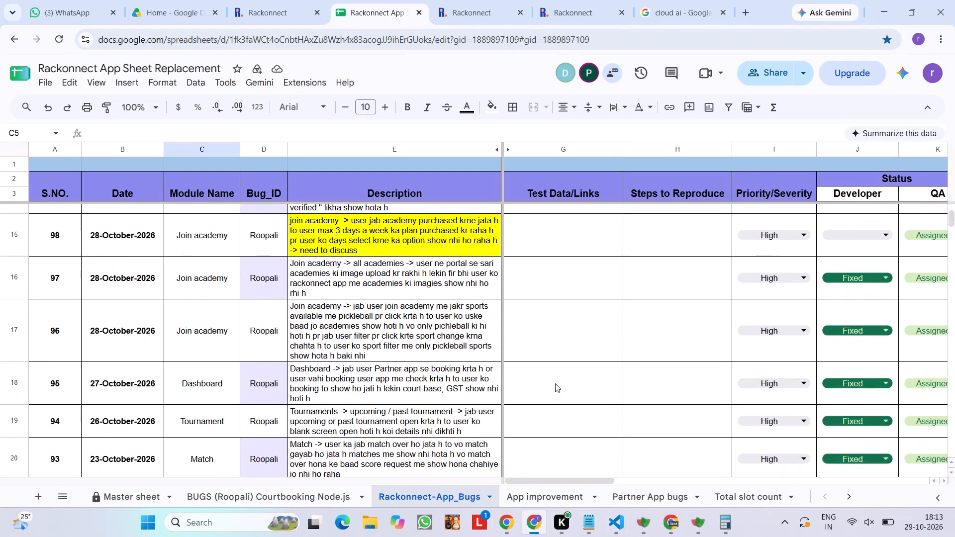
{"action": "scroll", "coordinate": [555, 383], "scroll_direction": "down", "scroll_amount": 6}
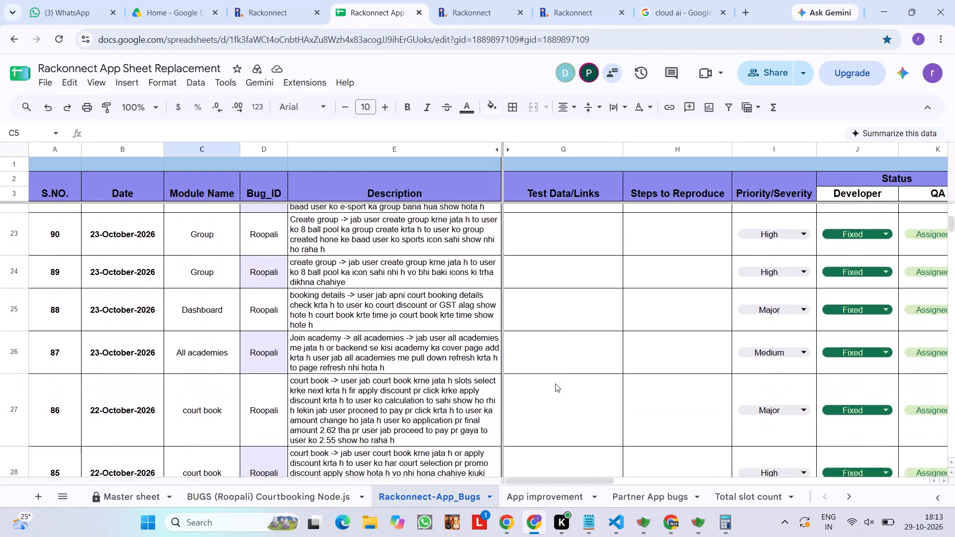
{"action": "scroll", "coordinate": [555, 383], "scroll_direction": "down", "scroll_amount": 1}
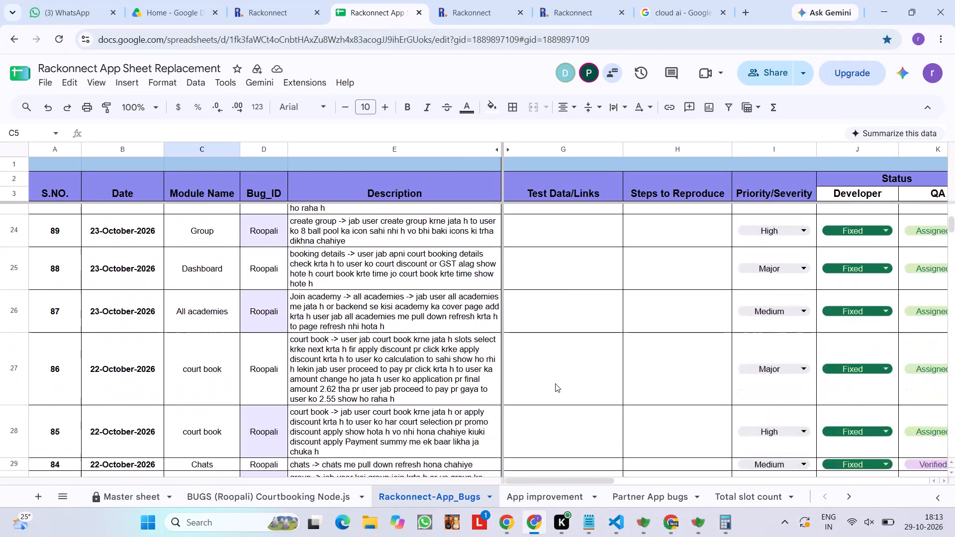
{"action": "scroll", "coordinate": [555, 383], "scroll_direction": "down", "scroll_amount": 1}
{"action": "left_click", "coordinate": [641, 322]}
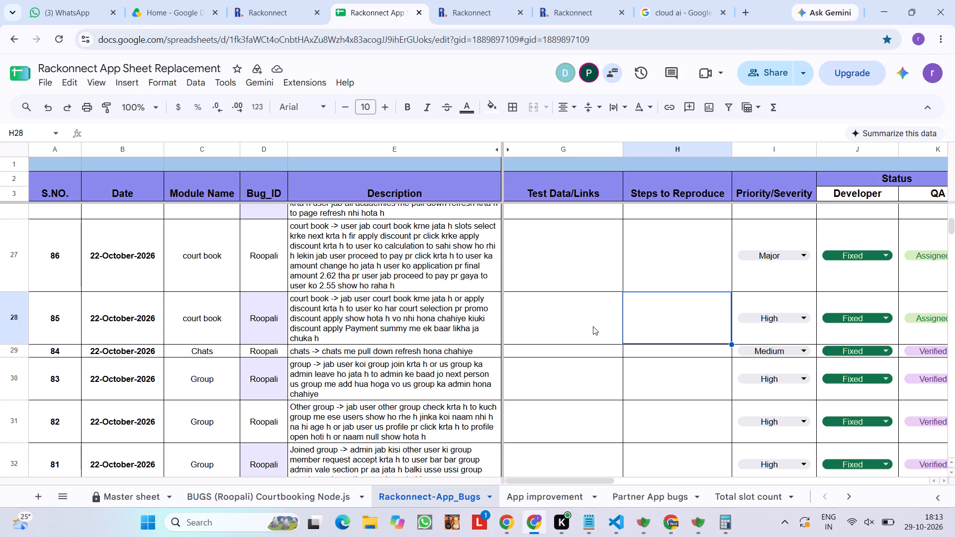
{"action": "left_click", "coordinate": [920, 317]}
{"action": "scroll", "coordinate": [923, 374], "scroll_direction": "down", "scroll_amount": 3}
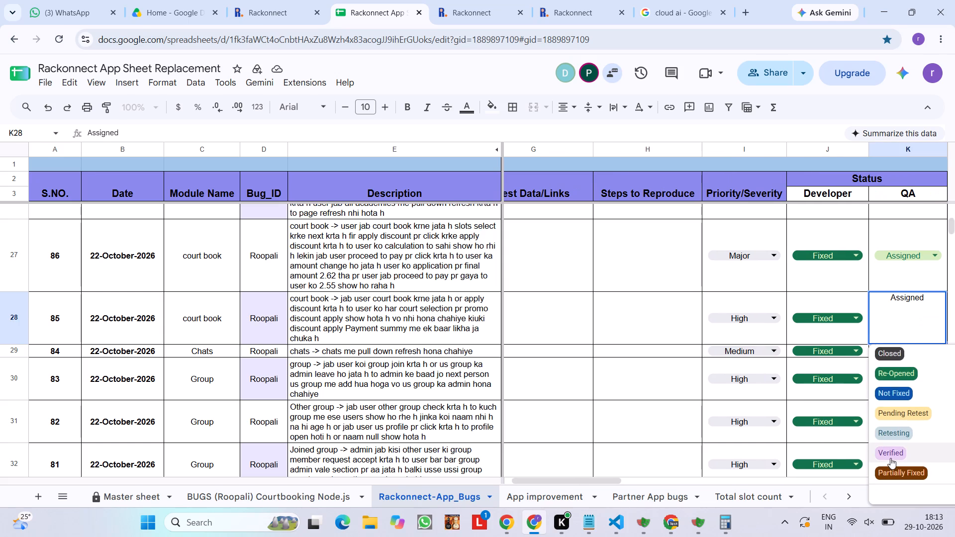
{"action": "left_click", "coordinate": [890, 458]}
Copy bug 85's description into the Notepad work update for 29-10-2026, append "-> verified", and start a new "." entry below.
{"action": "left_click", "coordinate": [437, 327]}
{"action": "key", "text": "ctrl+c"}
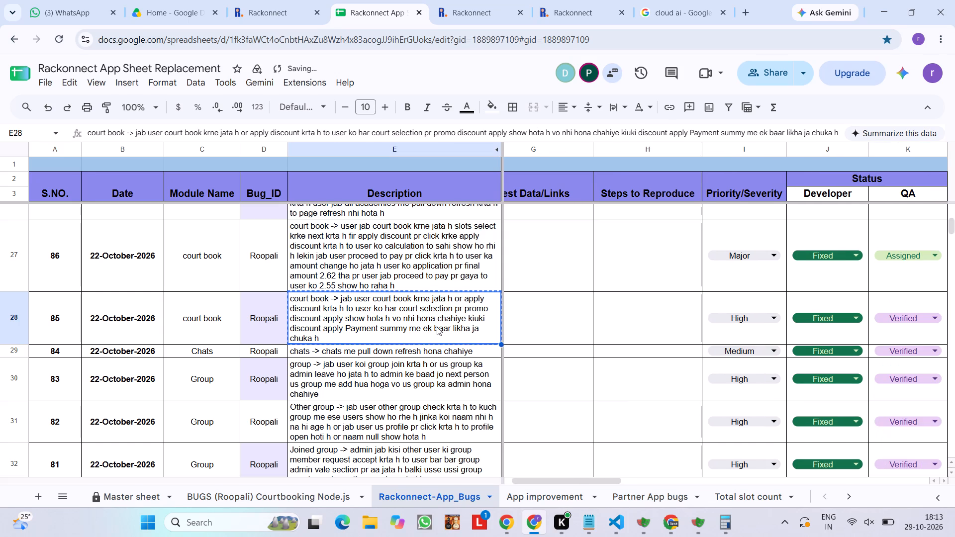
{"action": "key", "text": "alt+Tab"}
{"action": "key", "text": "alt+Tab"}
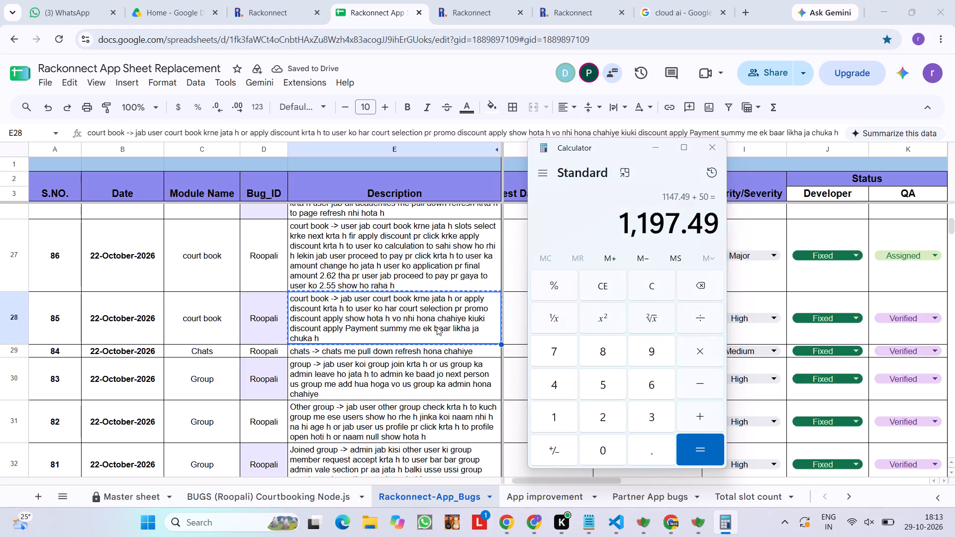
{"action": "key", "text": "alt+Tab"}
{"action": "key", "text": "ctrl+v"}
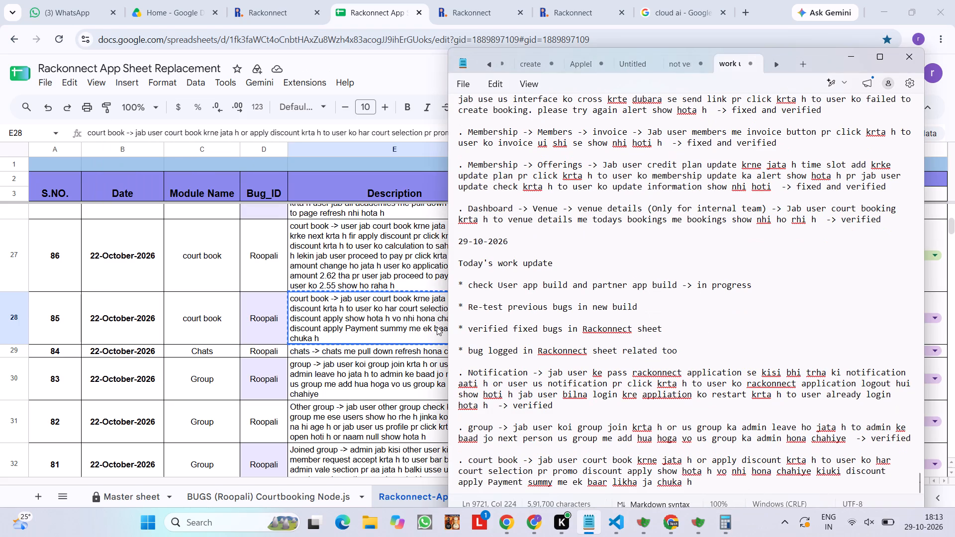
{"action": "key", "text": "space"}
{"action": "type", "text": "-> verified"}
{"action": "key", "text": "Return"}
{"action": "key", "text": "Return"}
{"action": "type", "text": "."}
{"action": "key", "text": "space"}
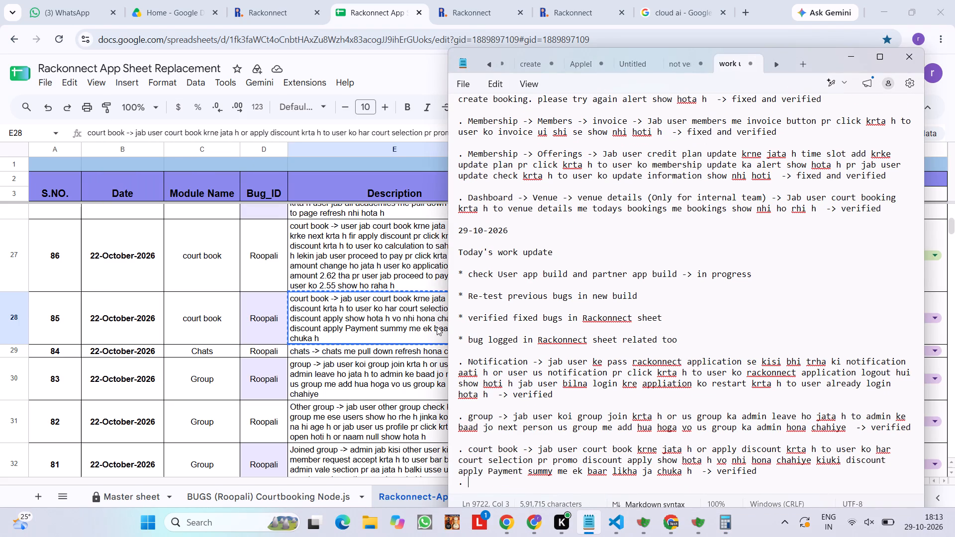
Switch back to the Rackonnect-App_Bugs sheet in Chrome and go to bug 86's status columns.
{"action": "left_click", "coordinate": [433, 322]}
{"action": "scroll", "coordinate": [590, 331], "scroll_direction": "up", "scroll_amount": 1}
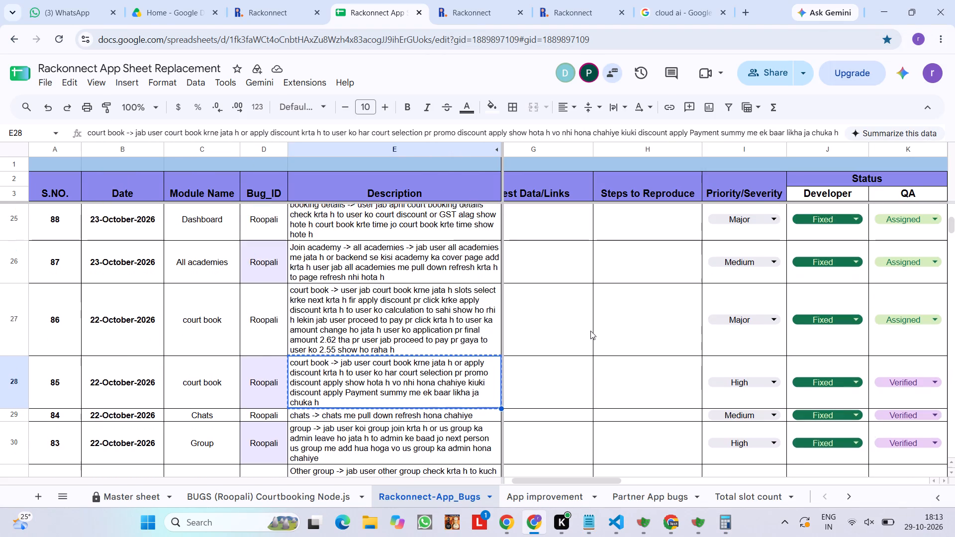
{"action": "scroll", "coordinate": [590, 331], "scroll_direction": "up", "scroll_amount": 1}
{"action": "left_click", "coordinate": [640, 335]}
{"action": "scroll", "coordinate": [640, 335], "scroll_direction": "right", "scroll_amount": 1}
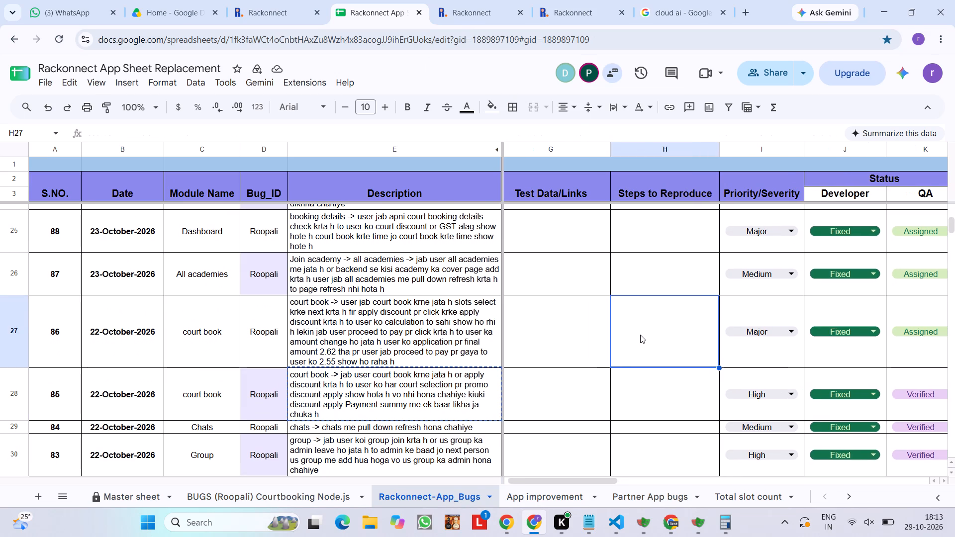